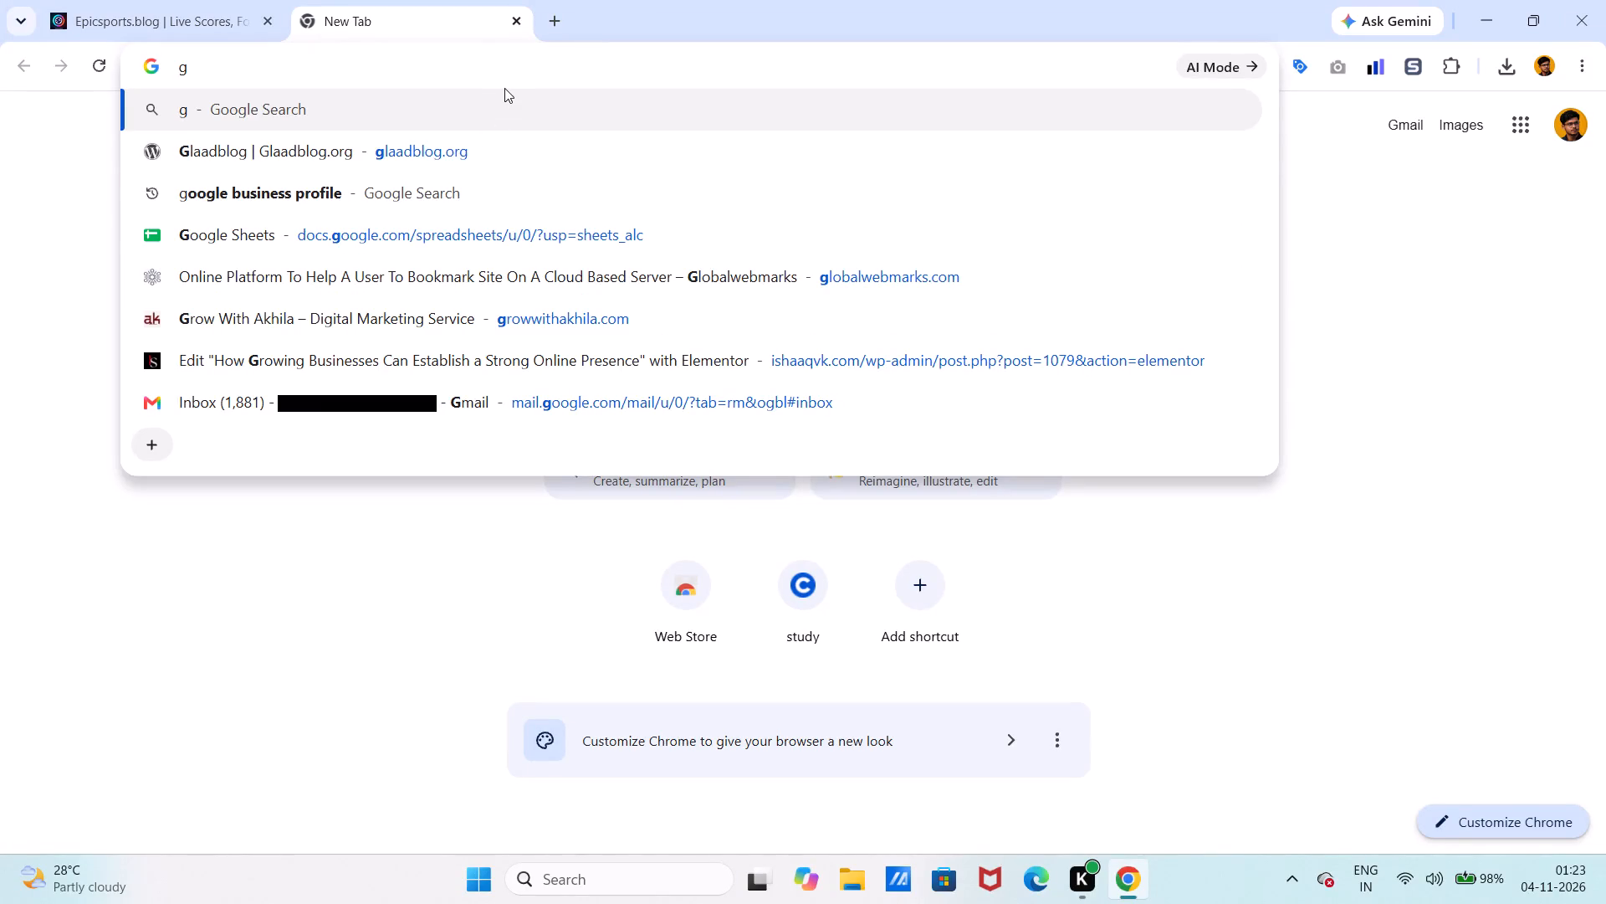
# Replace the current address entry with "is" to bring up the ishaaqvk.com address suggestions.
pyautogui.press('BackSpace')
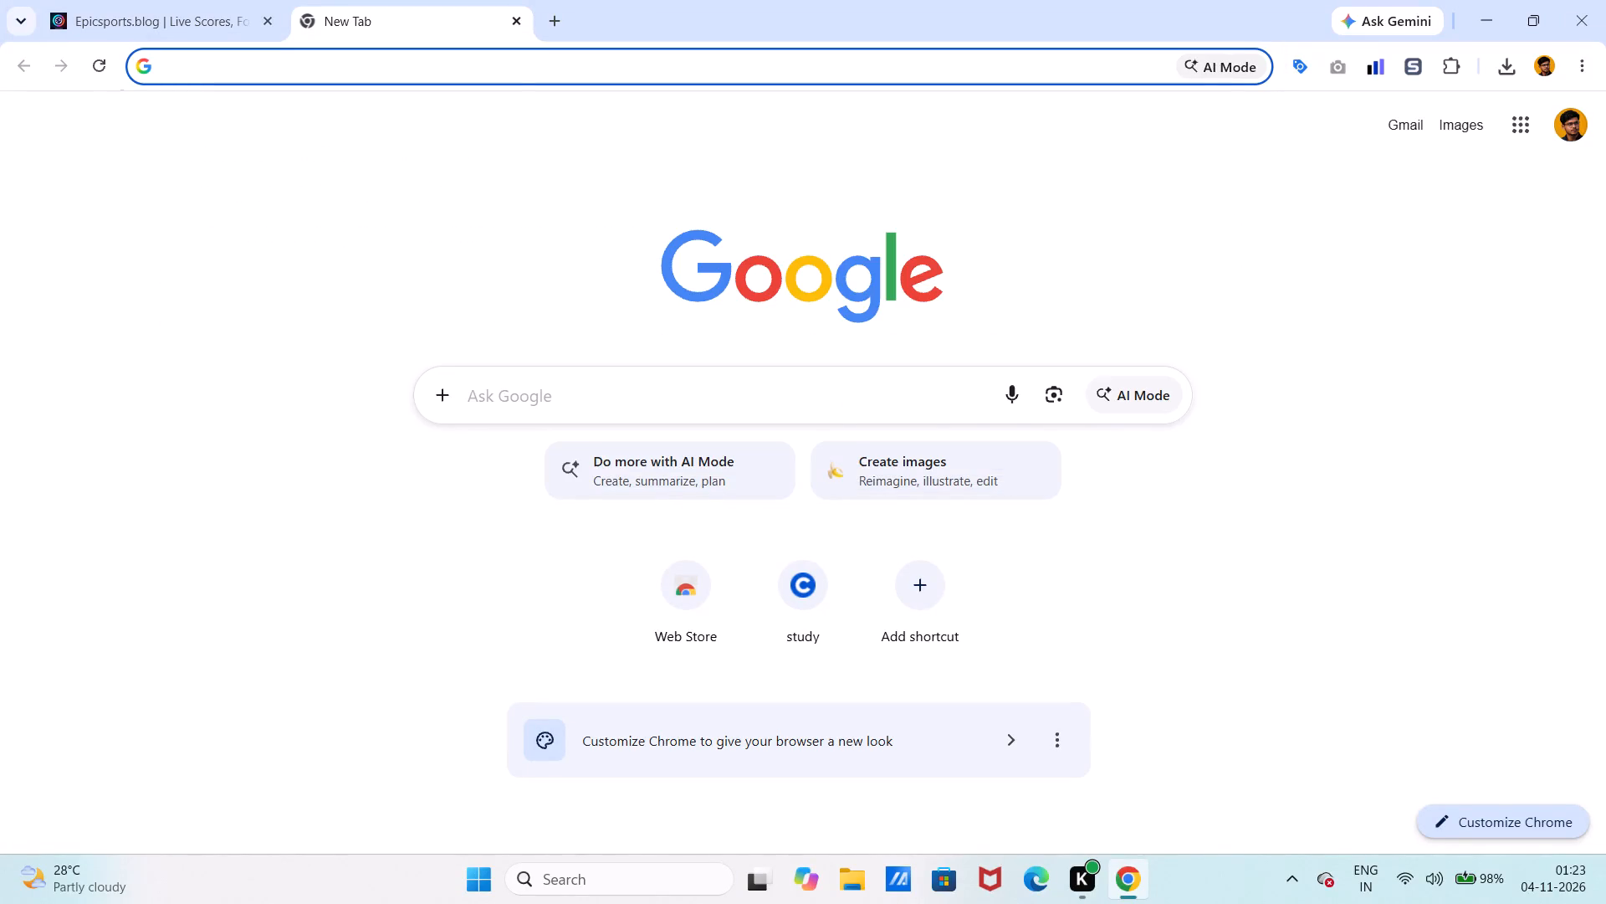
pyautogui.press('i')
pyautogui.press('s')
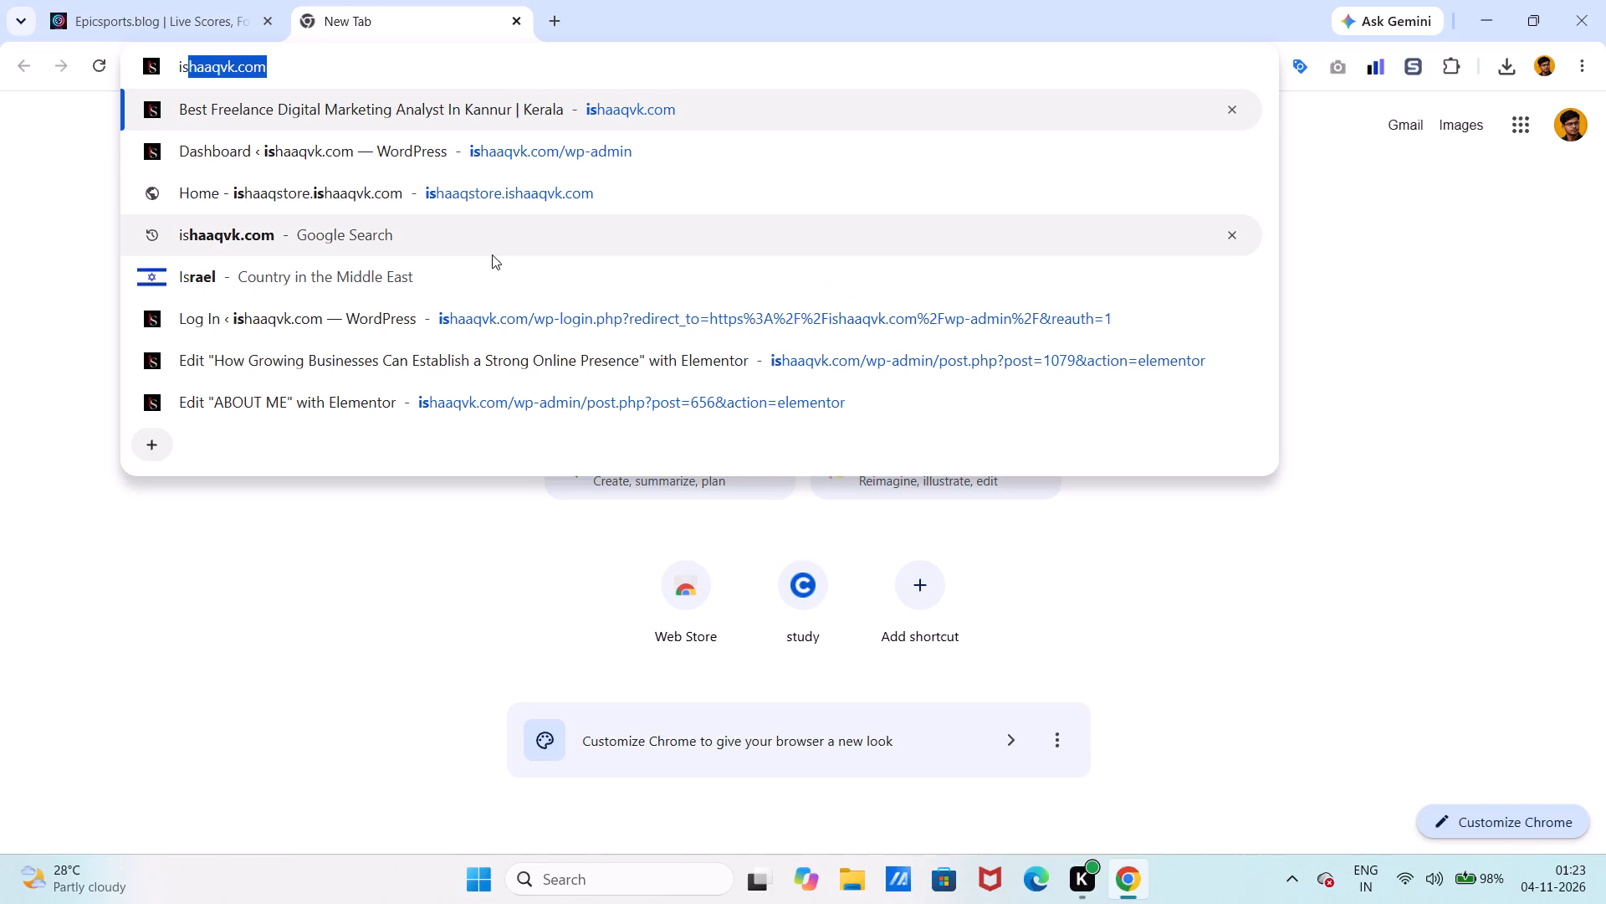
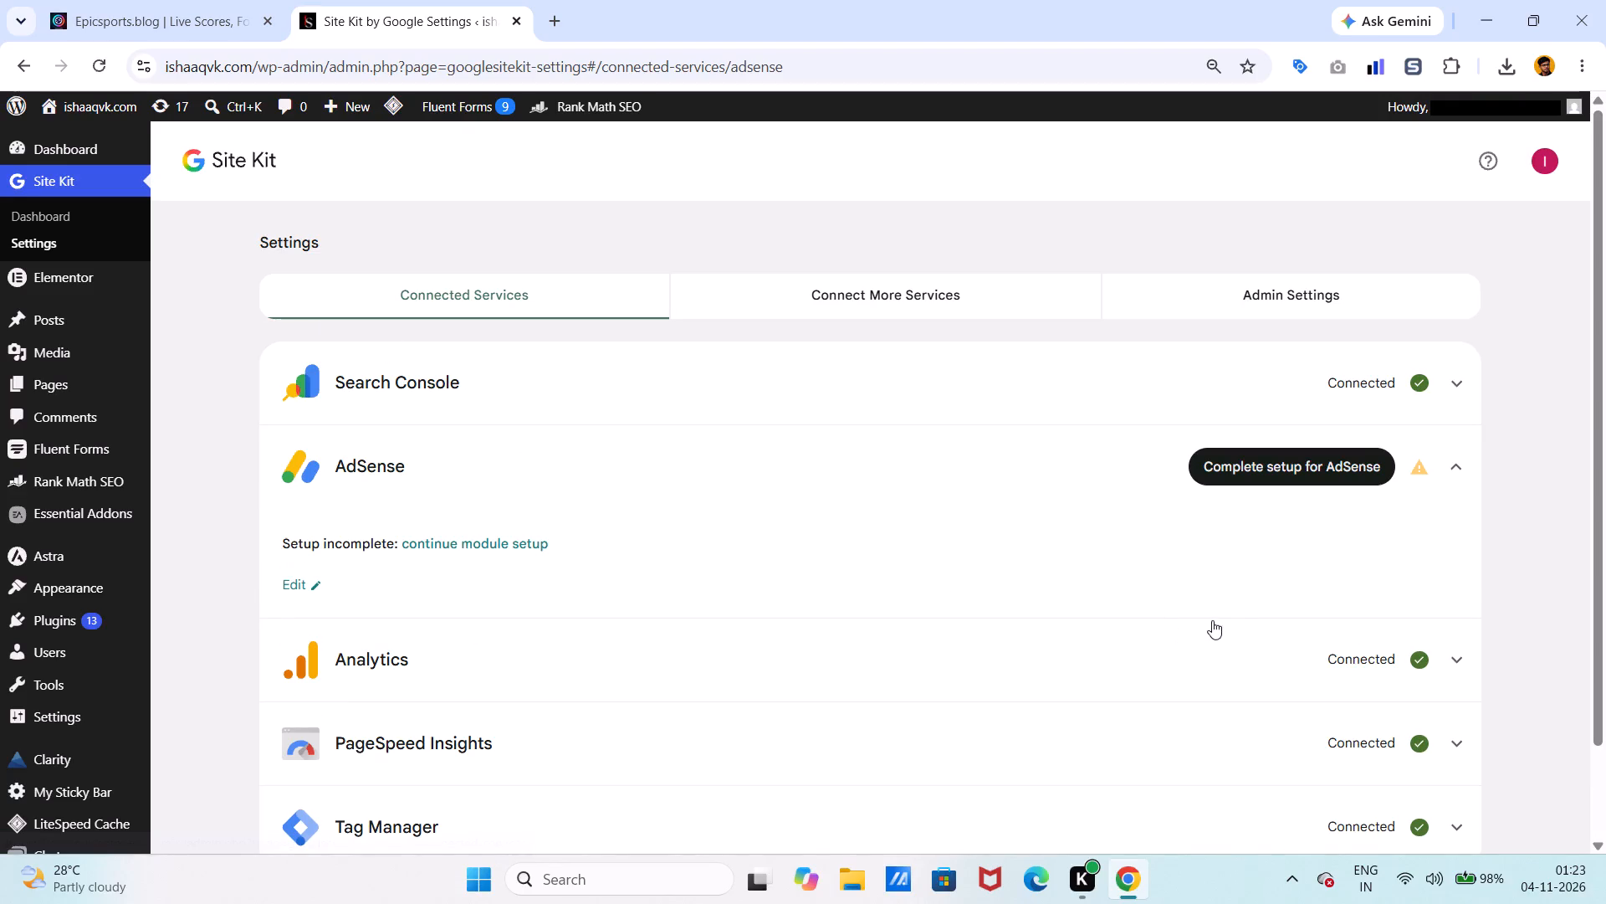
# Start completing the AdSense setup in Site Kit and proceed to creating the AdSense account.
pyautogui.click(1355, 465)
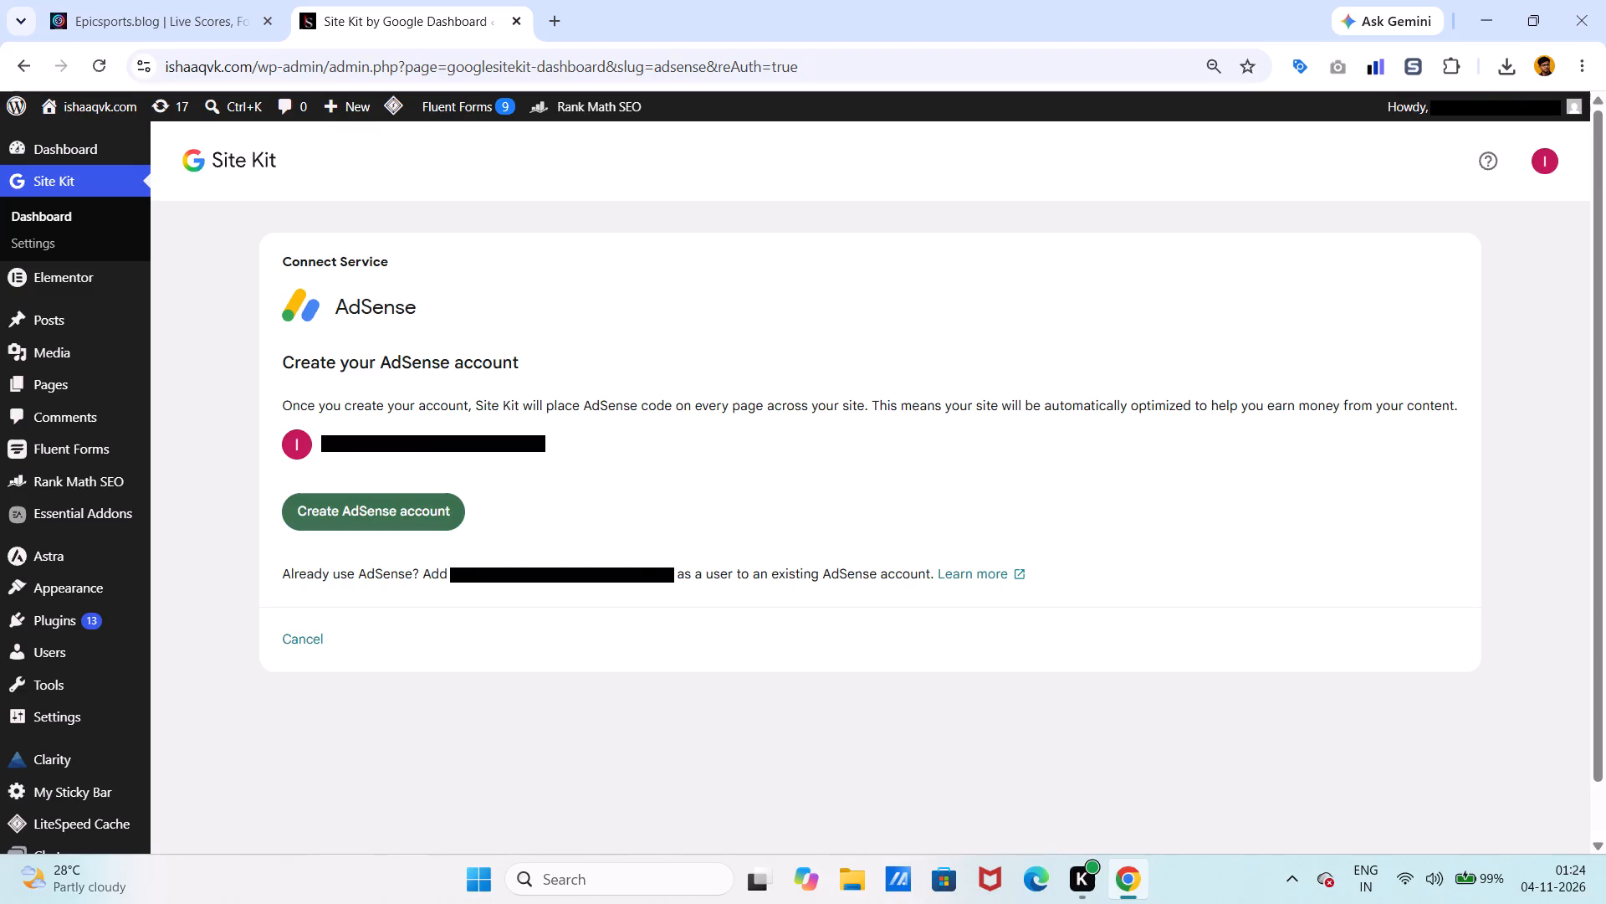
pyautogui.click(376, 516)
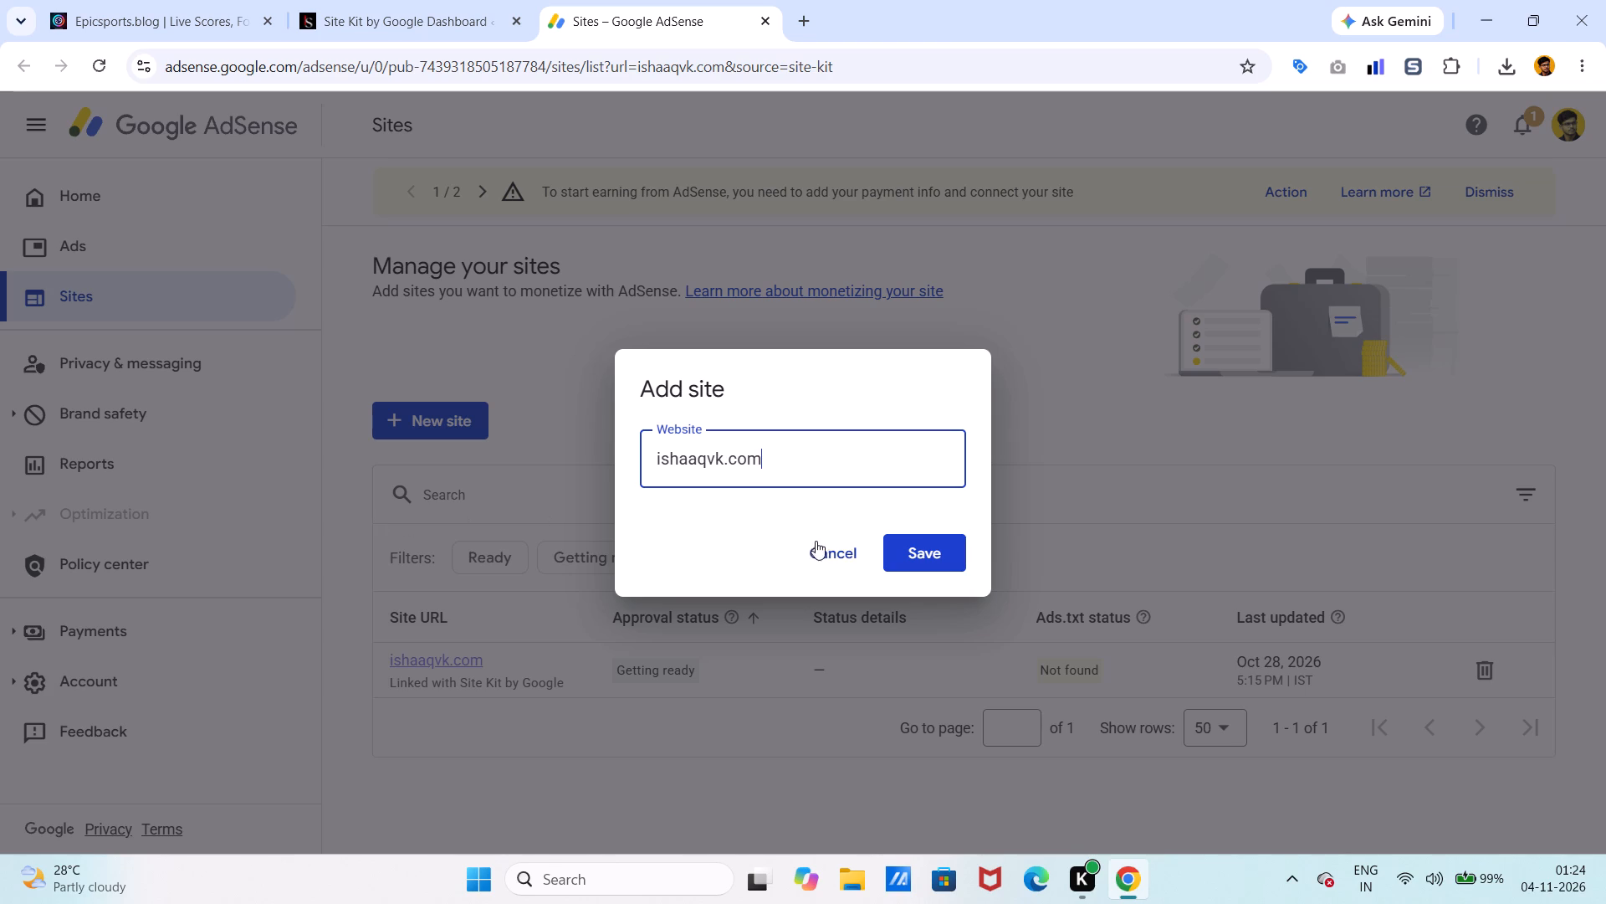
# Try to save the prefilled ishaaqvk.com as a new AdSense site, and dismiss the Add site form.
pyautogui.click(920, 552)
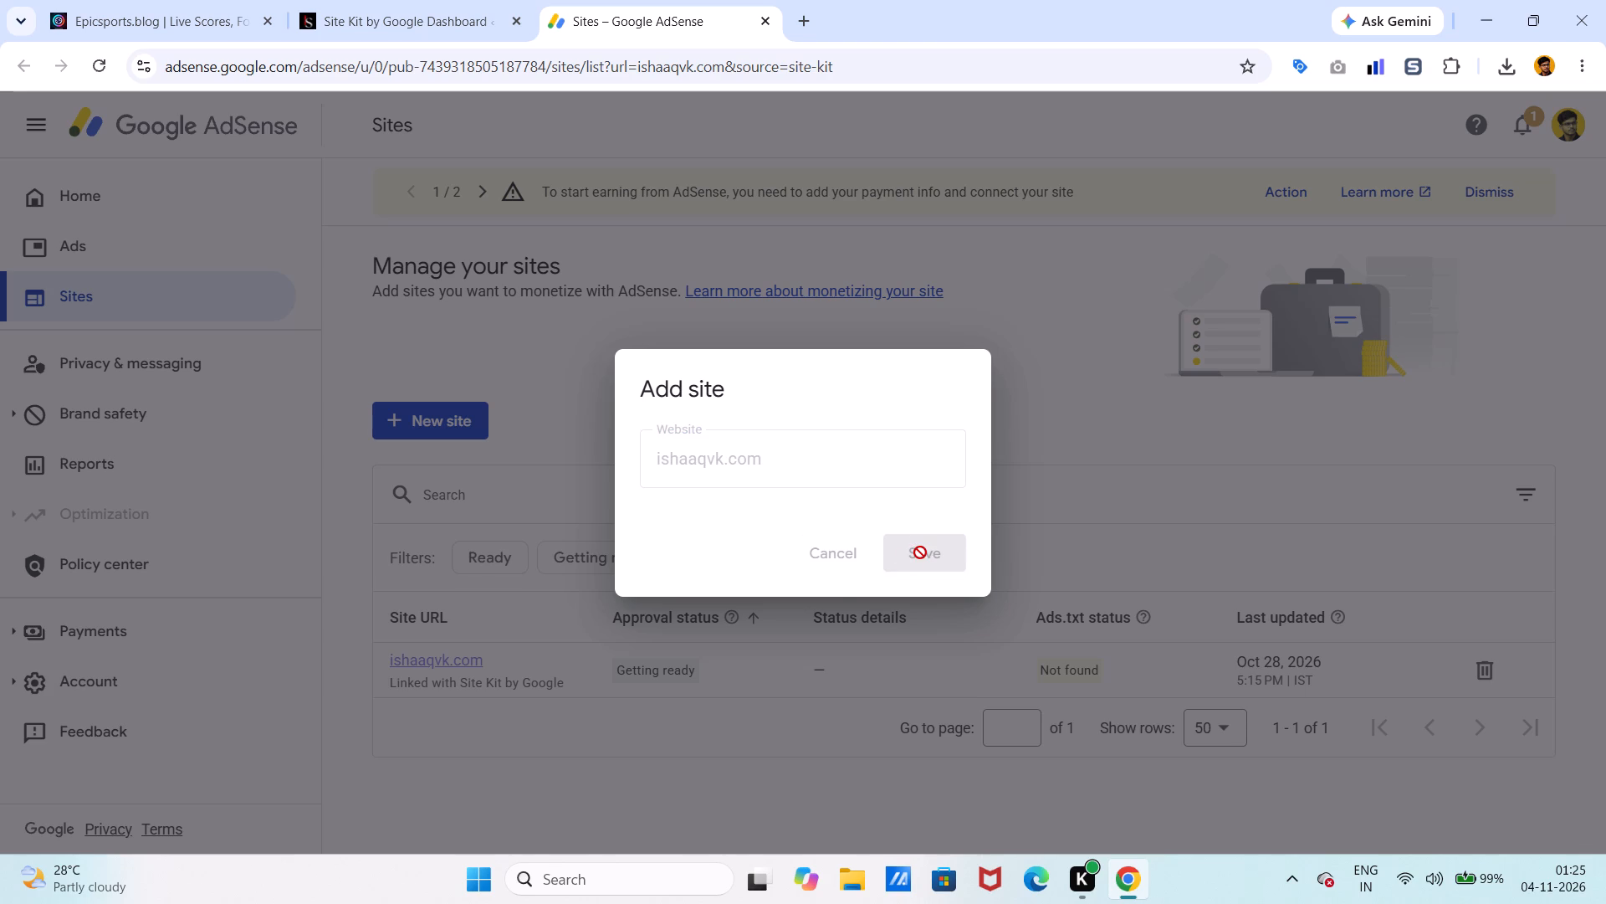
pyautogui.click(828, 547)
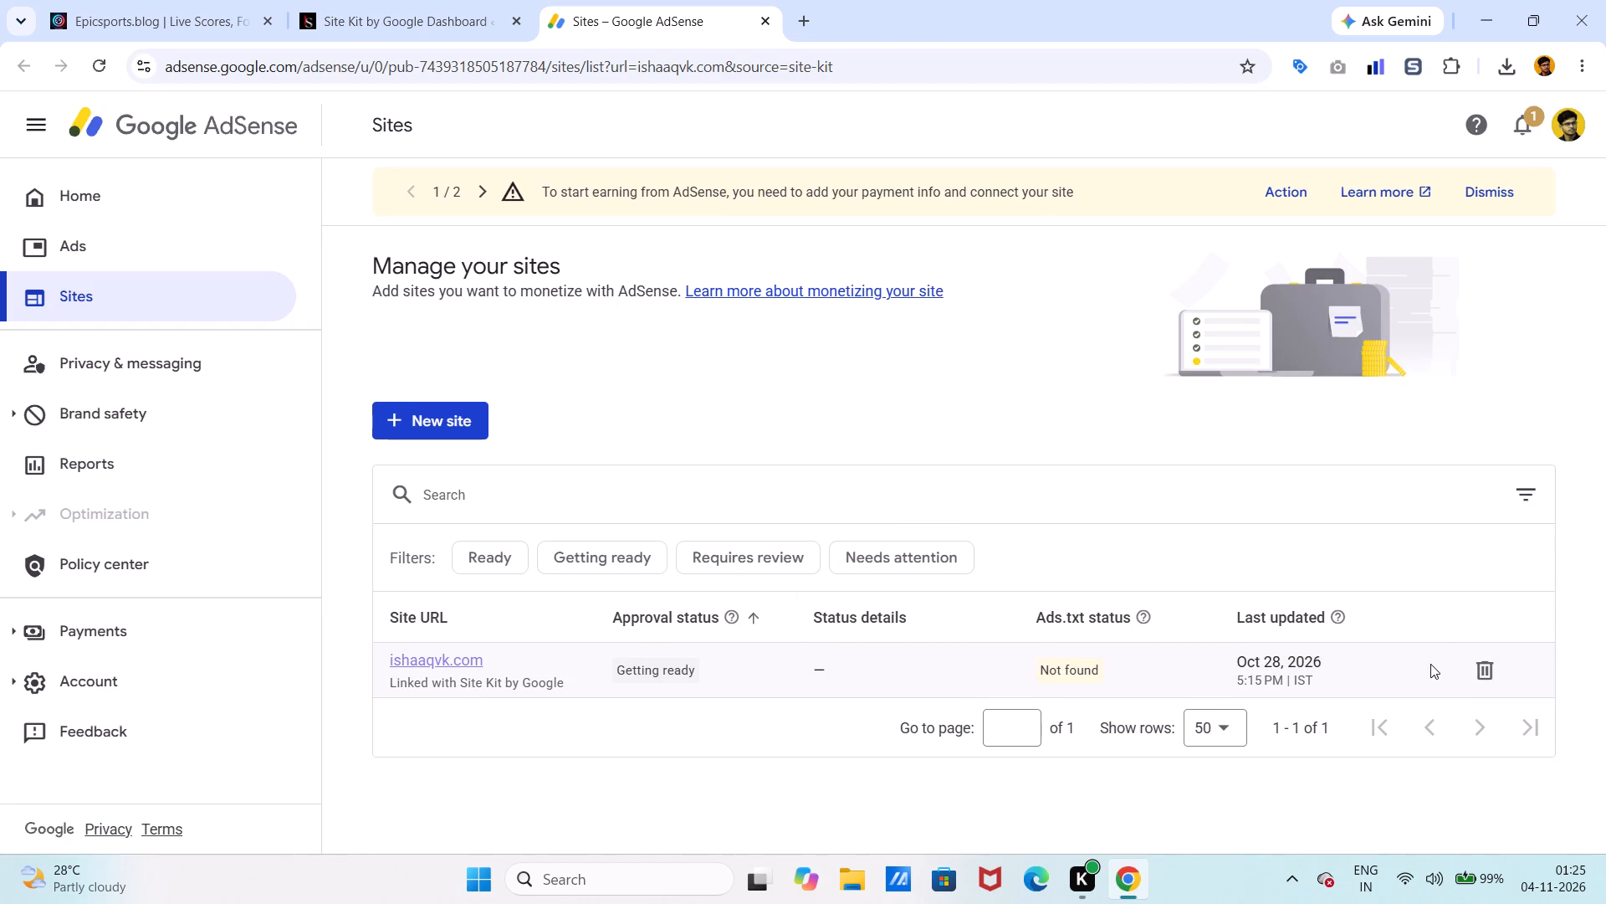
# Delete the existing ishaaqvk.com entry and its related subsites from the AdSense site list.
pyautogui.click(1478, 672)
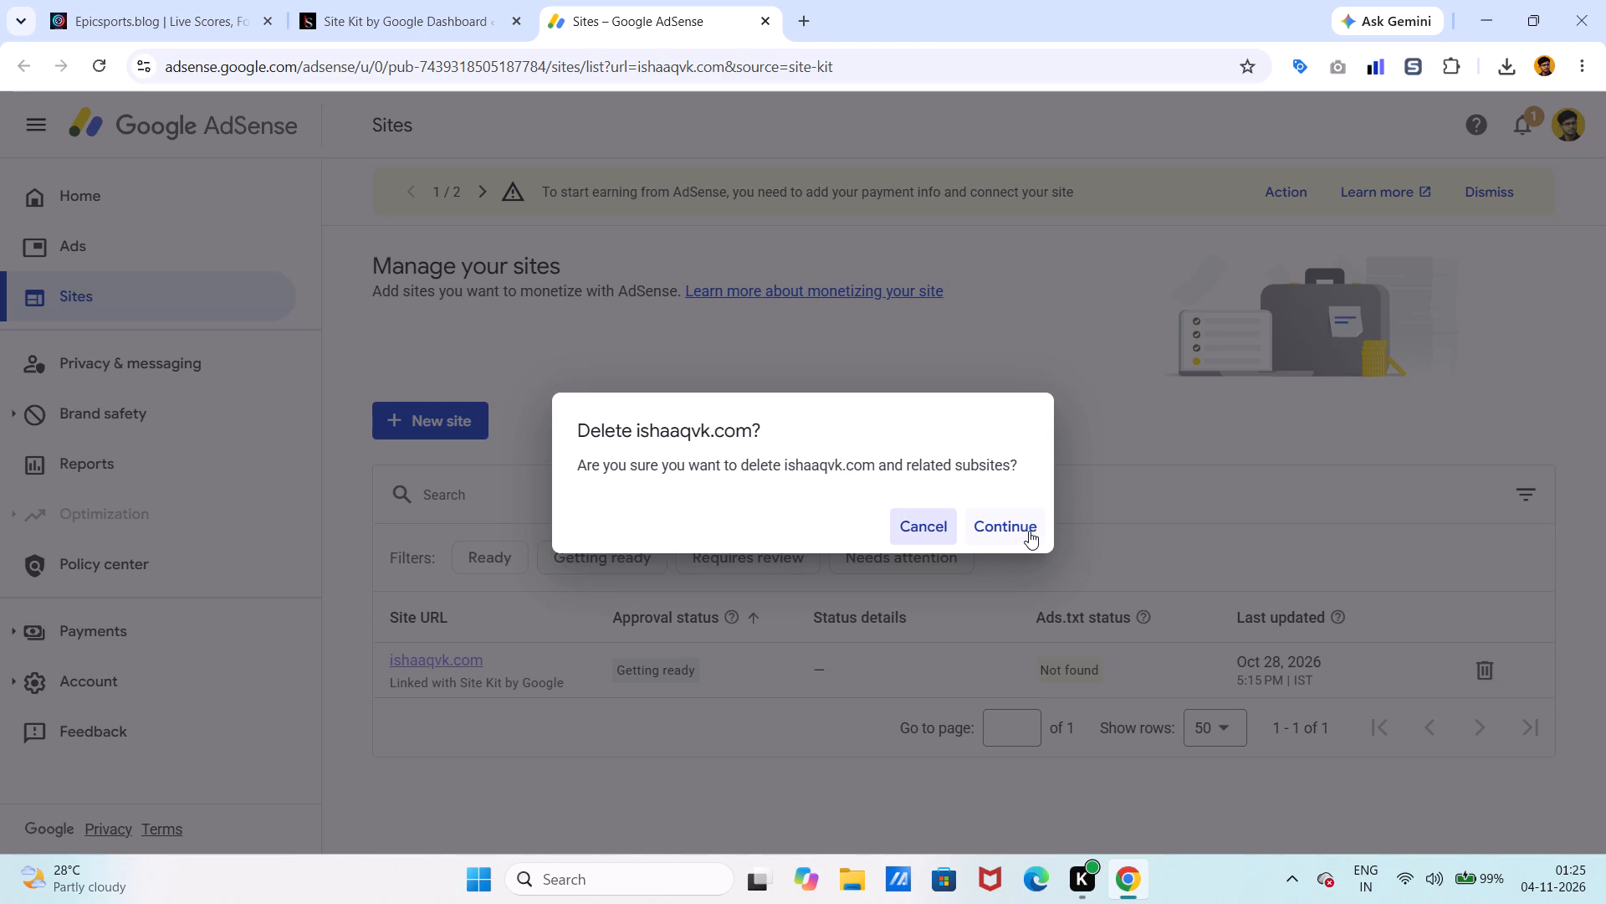
pyautogui.click(1022, 529)
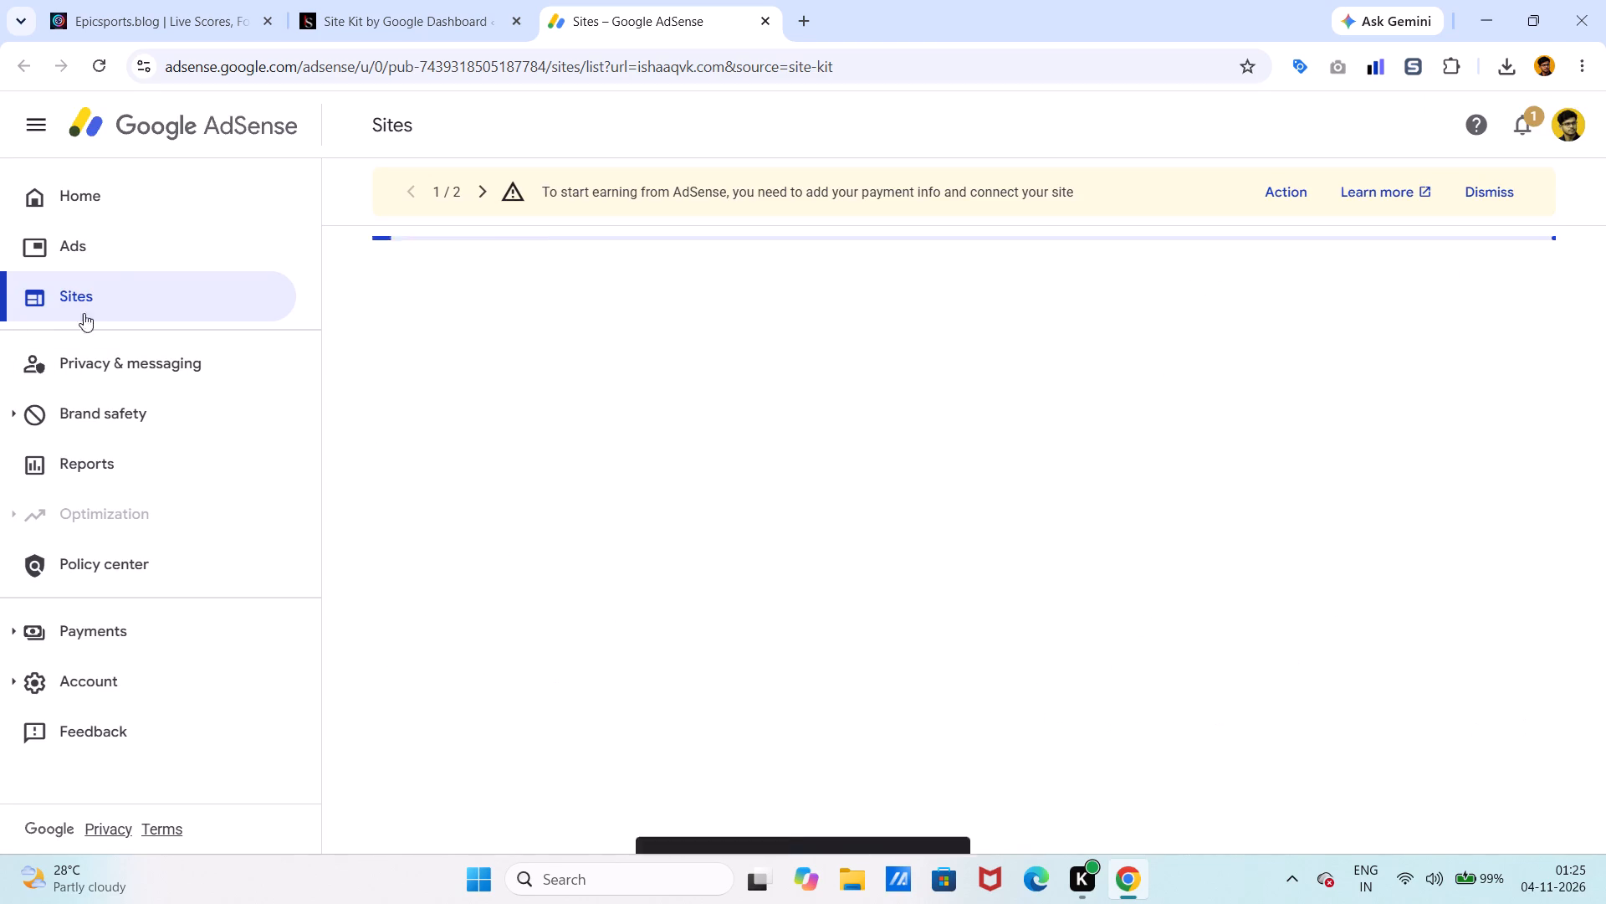
# Add ishaaqvk.com as a site through the Connect your site to AdSense card on the AdSense home page.
pyautogui.click(99, 187)
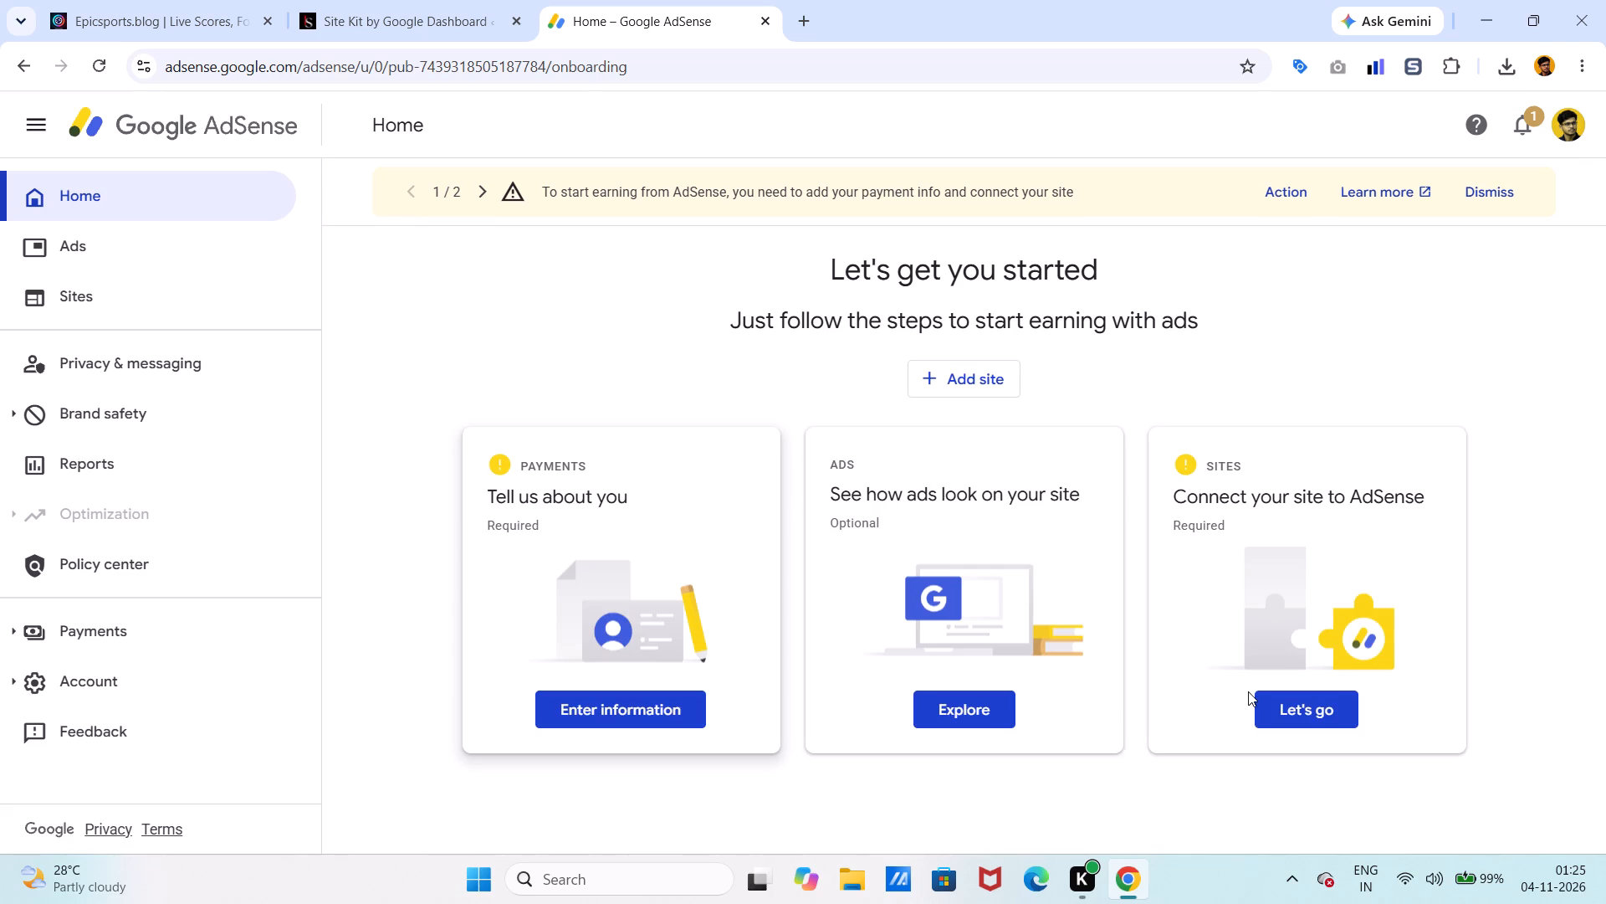
pyautogui.click(1296, 696)
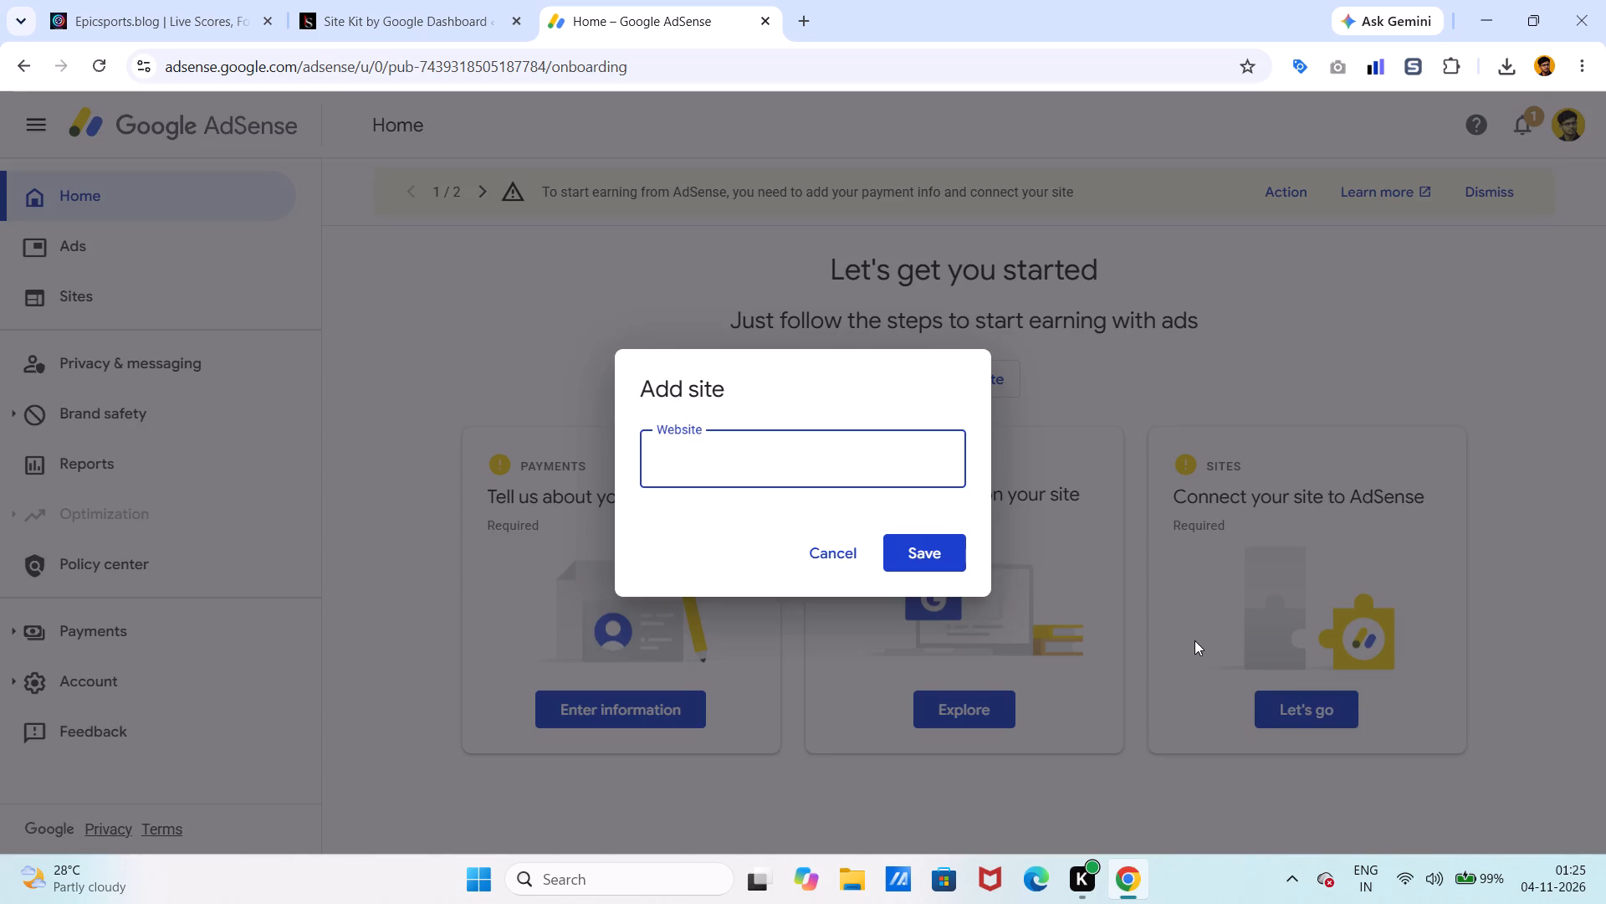
pyautogui.press('i')
pyautogui.write('shaaqvk.')
pyautogui.press('c')
pyautogui.write('om')
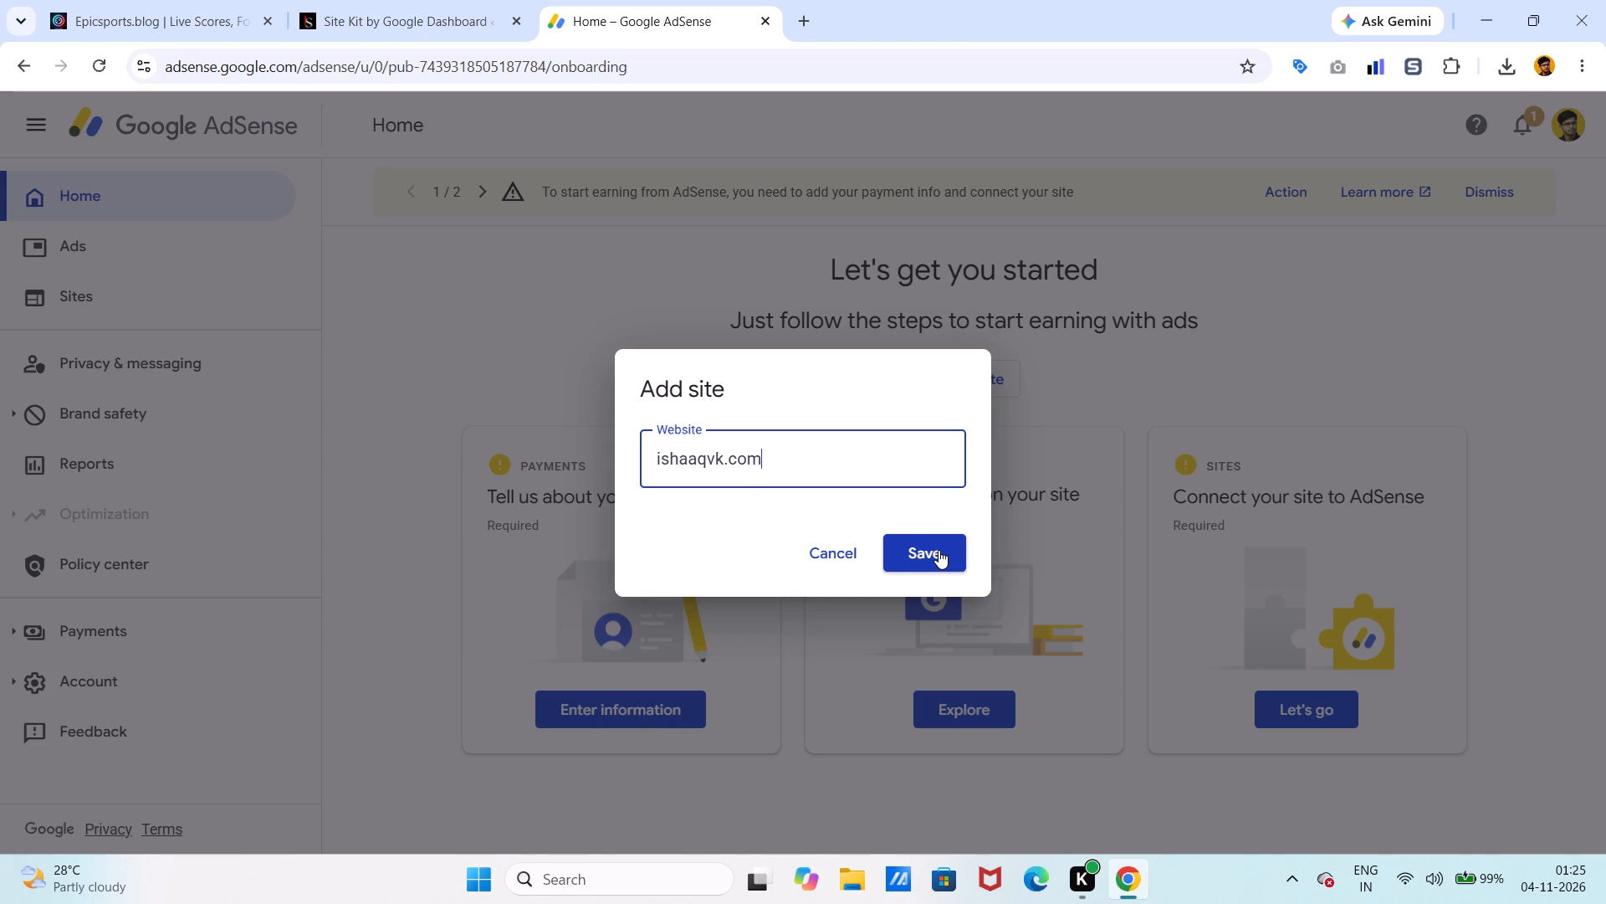
pyautogui.click(939, 550)
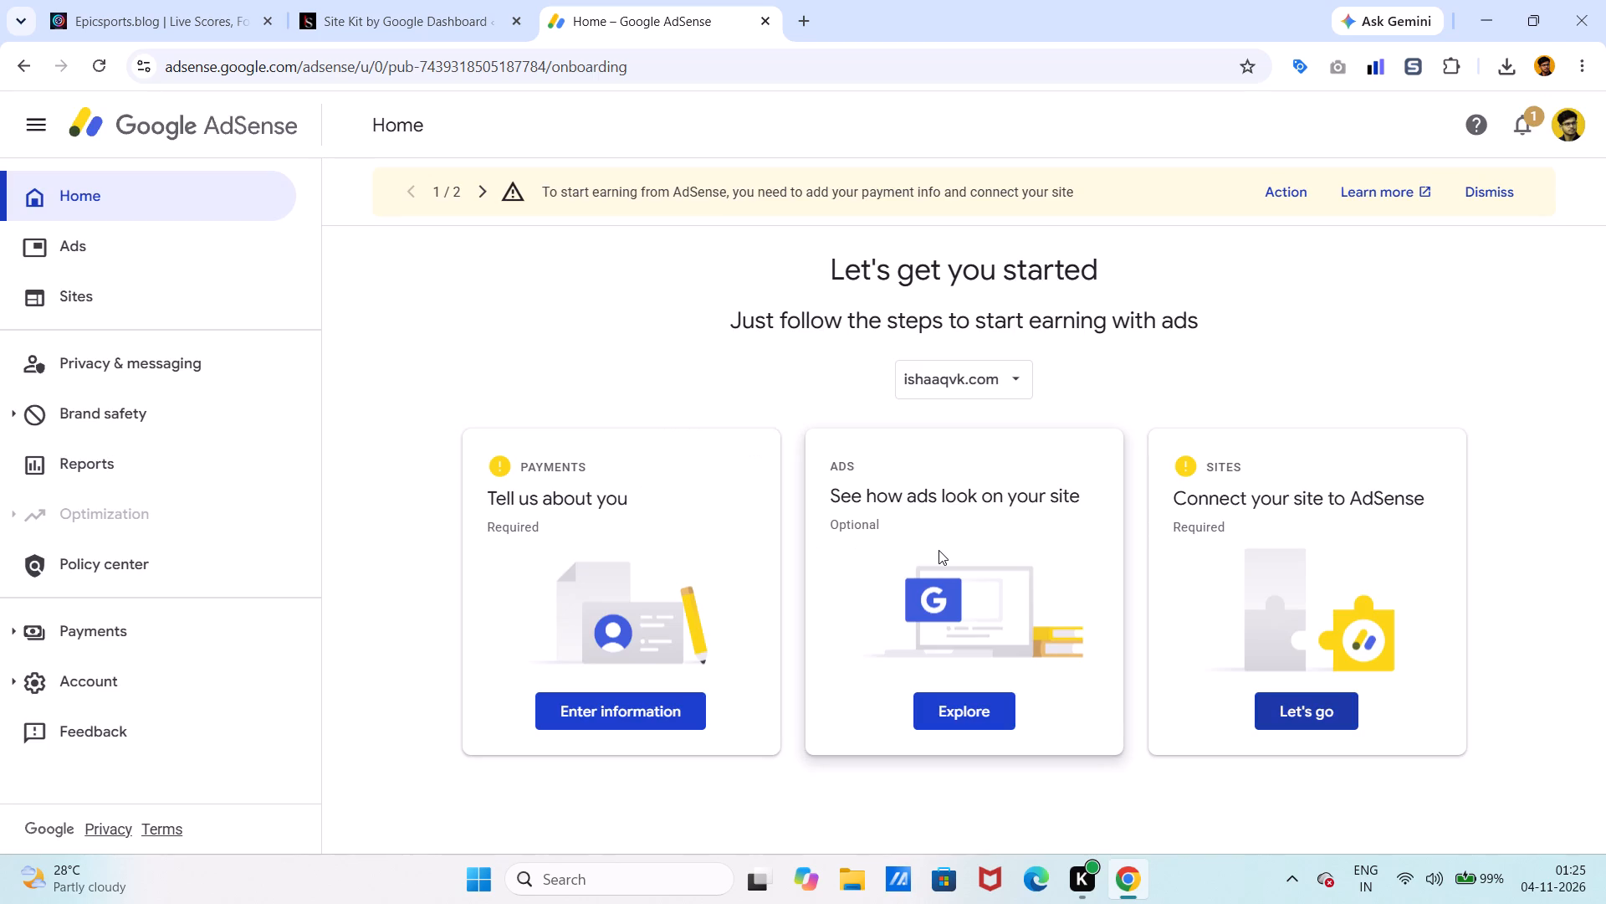
# Verify ownership of ishaaqvk.com by confirming that Site Kit by Google is allowed to place the AdSense code.
pyautogui.click(1296, 702)
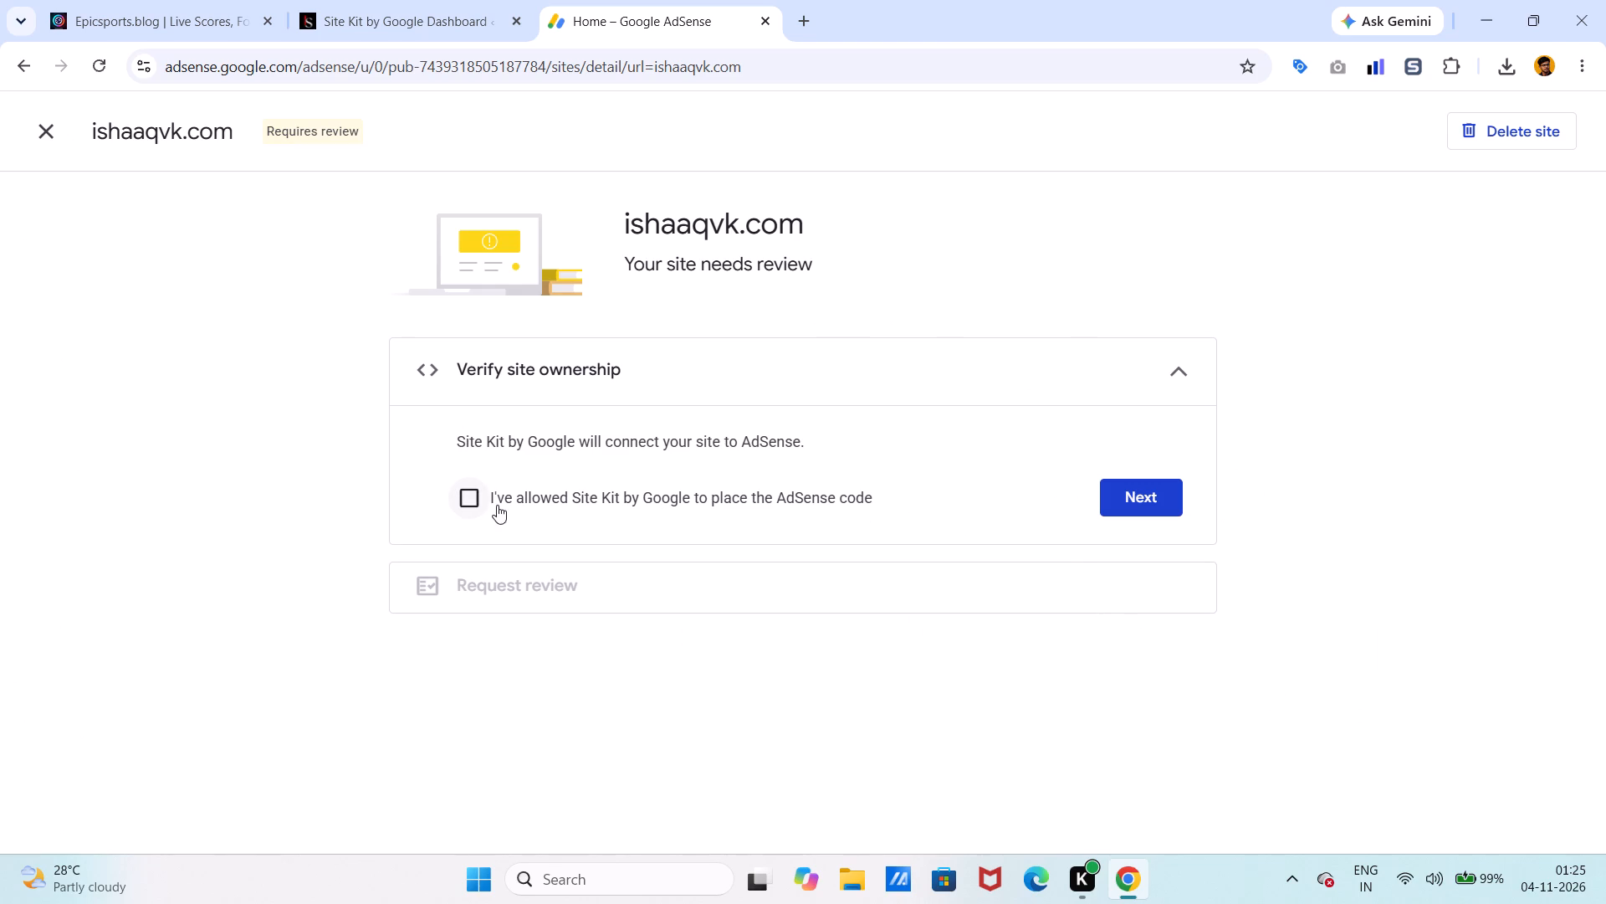
pyautogui.click(468, 495)
pyautogui.click(1136, 487)
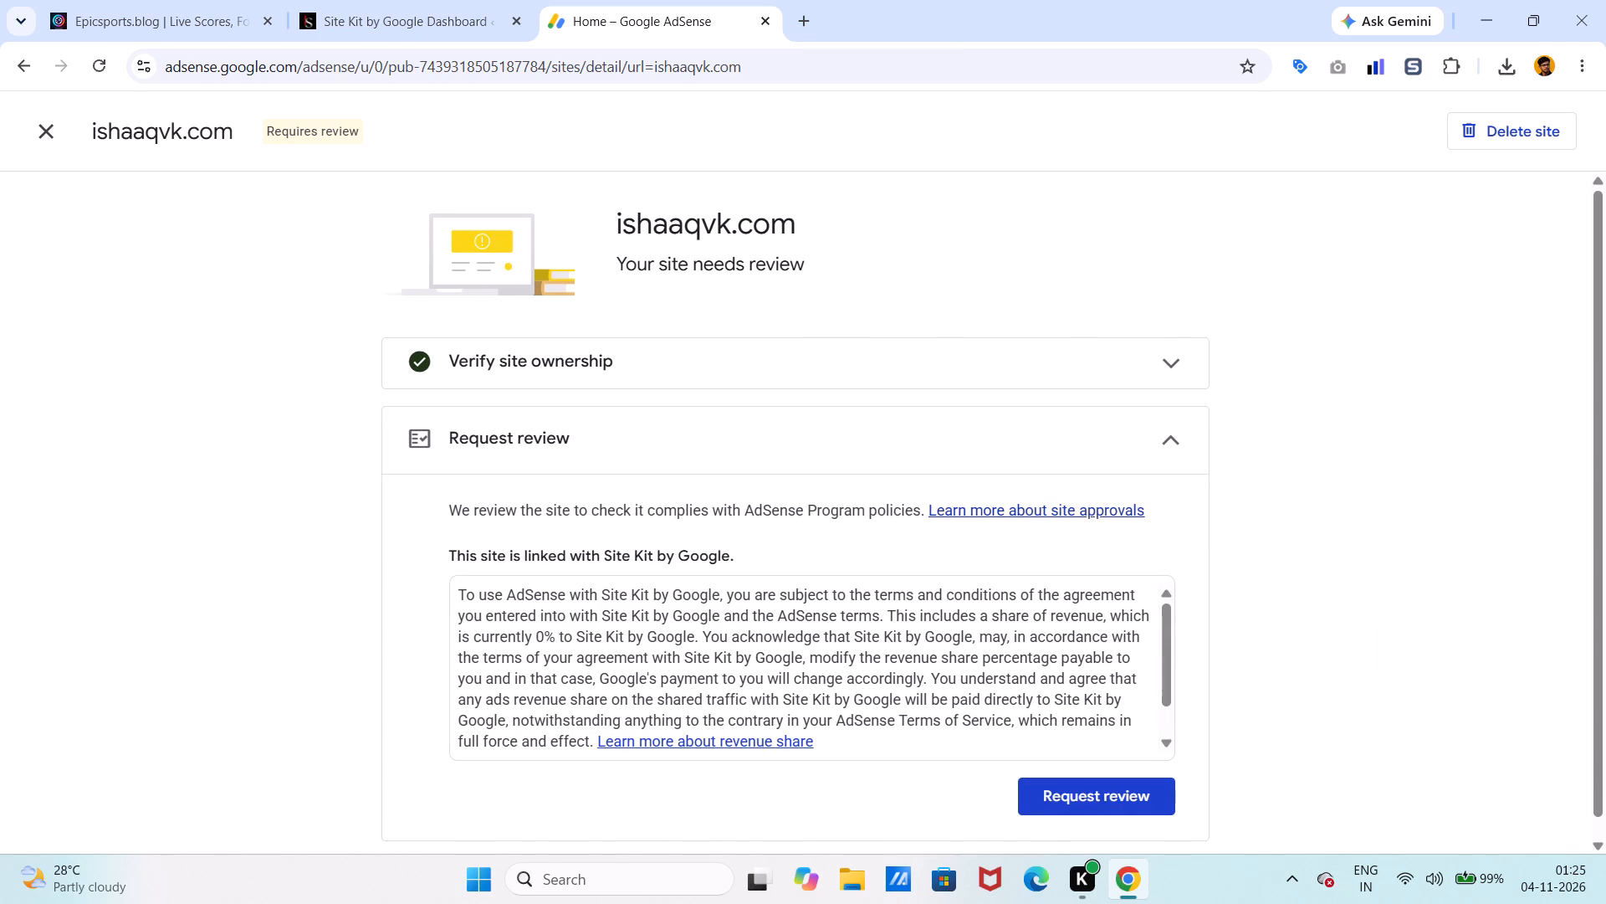
# Read through the Site Kit revenue share terms and request the AdSense review for ishaaqvk.com.
pyautogui.scroll(-2, 996, 745)
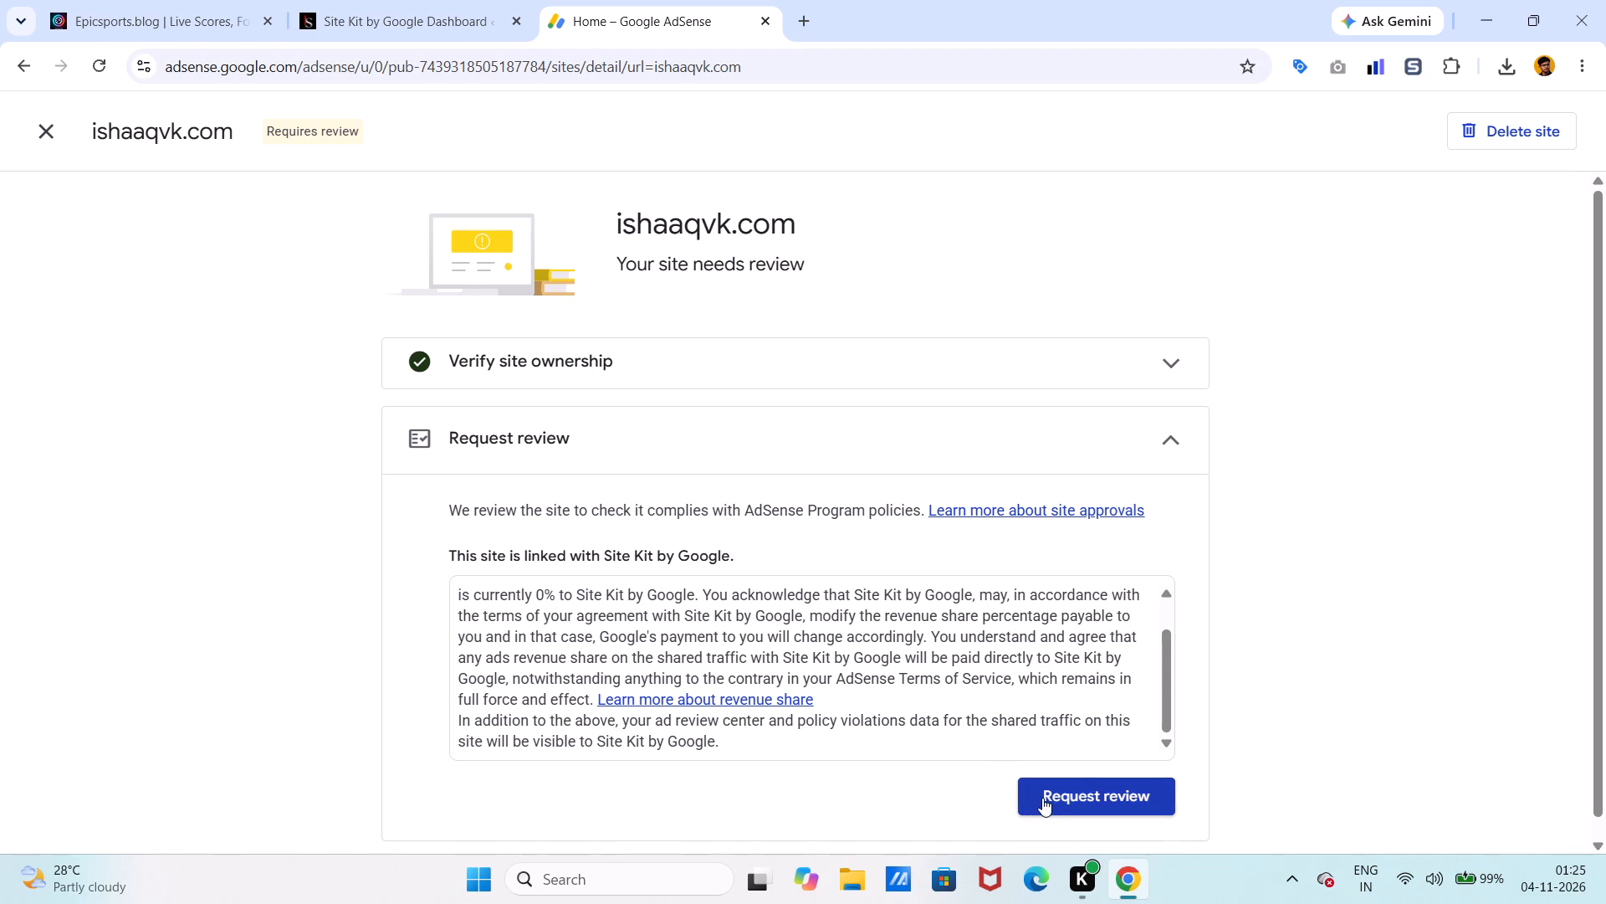
pyautogui.click(1042, 798)
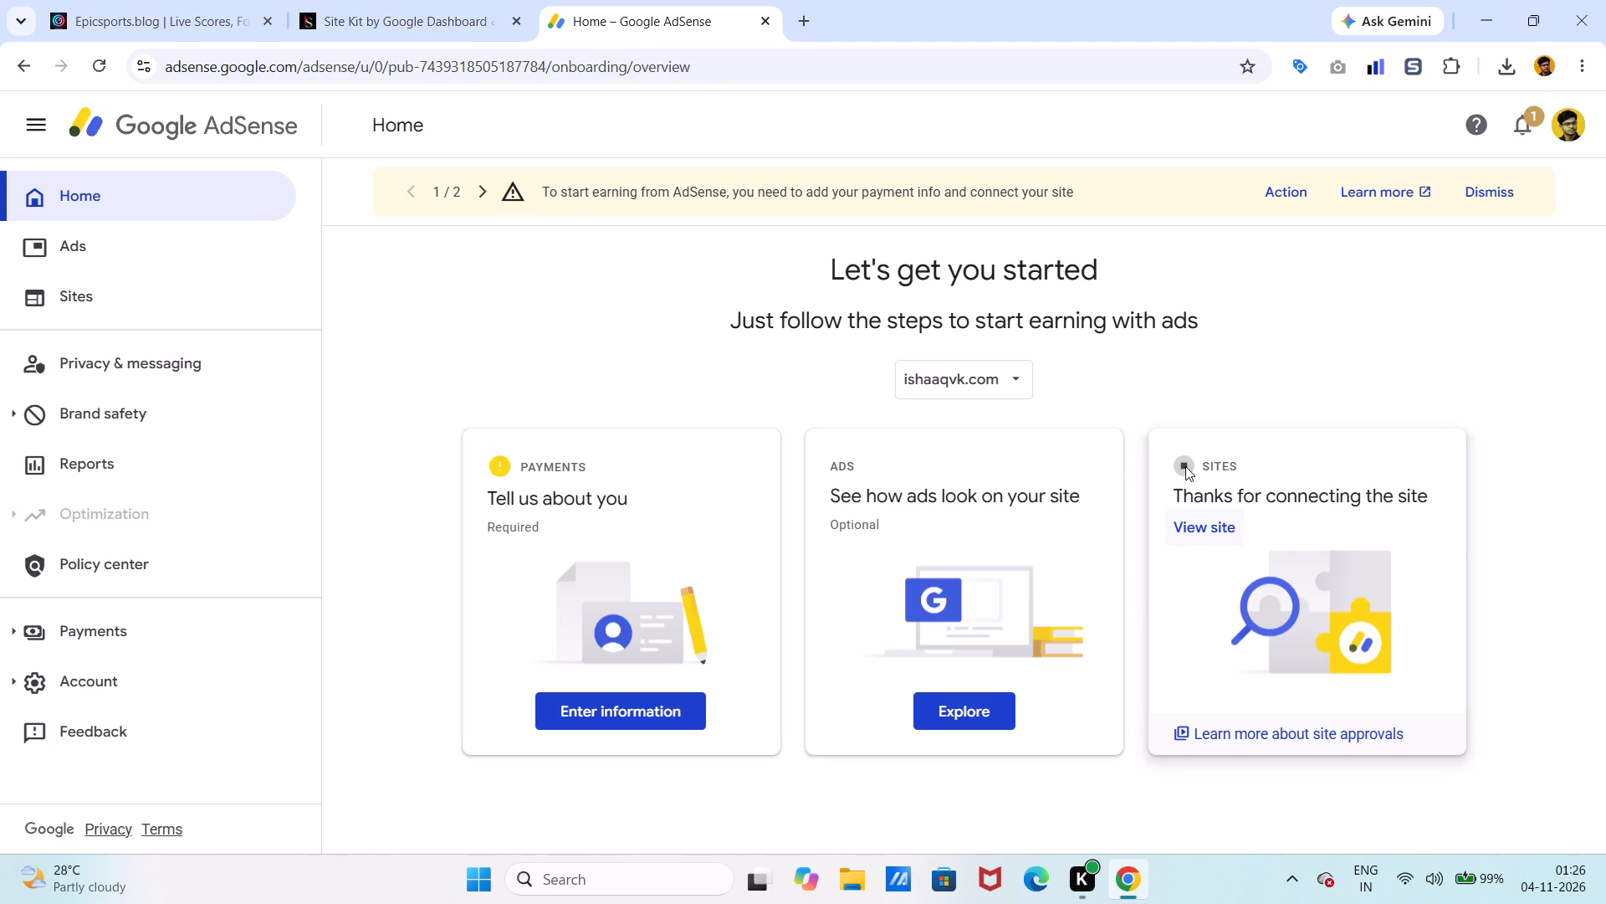
# Check the review details of ishaaqvk.com in AdSense, close them and go back to the previous page.
pyautogui.click(1213, 530)
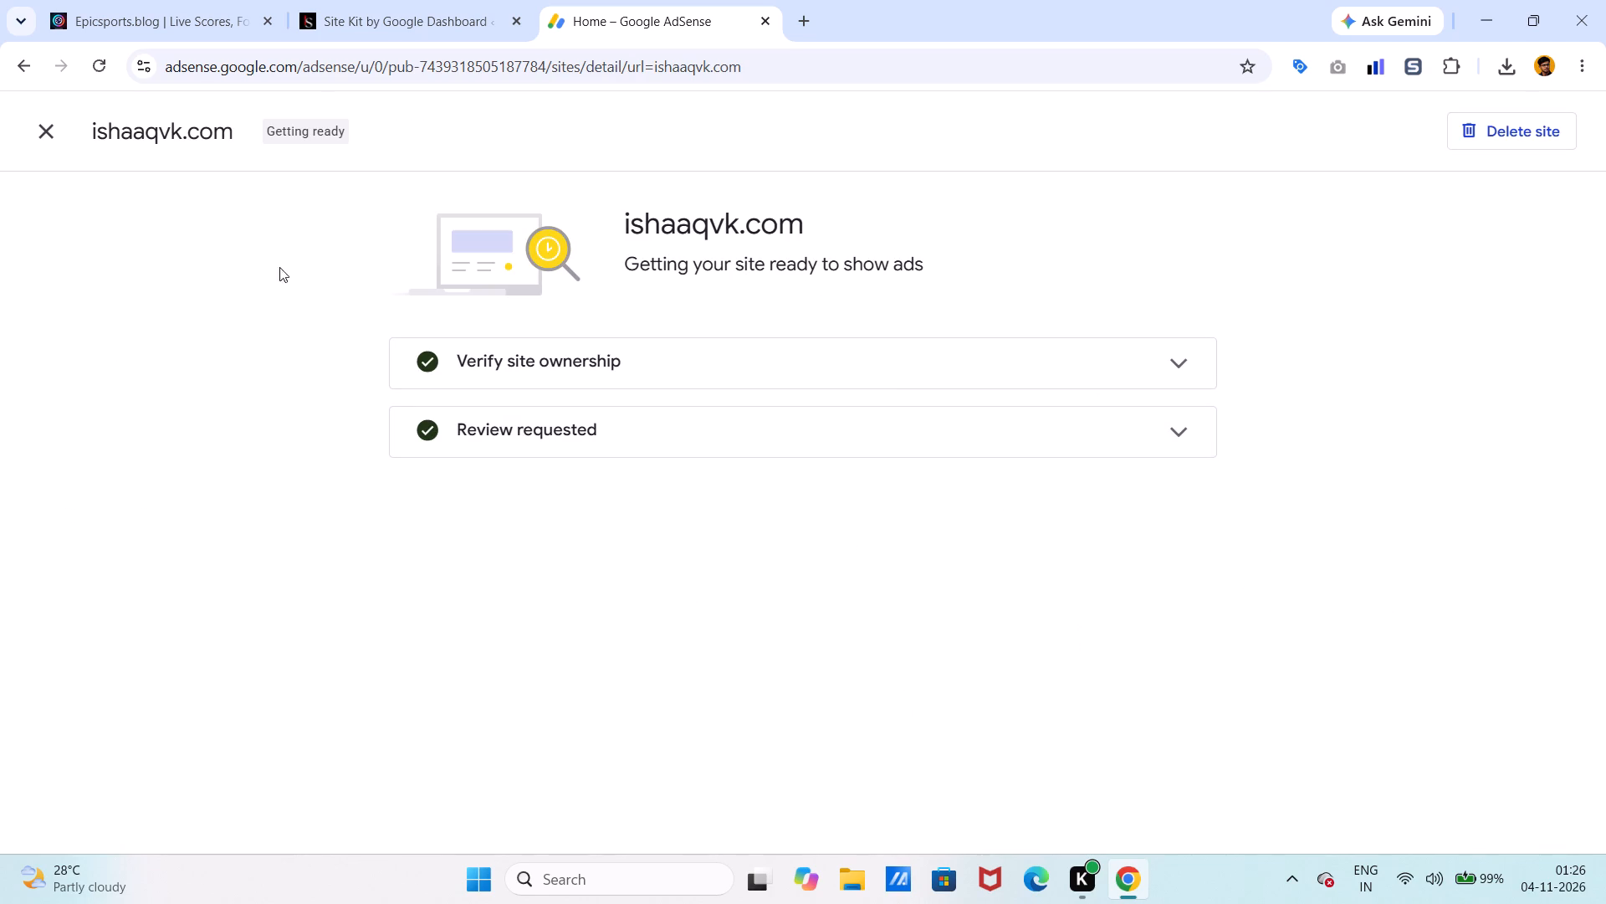
pyautogui.click(58, 128)
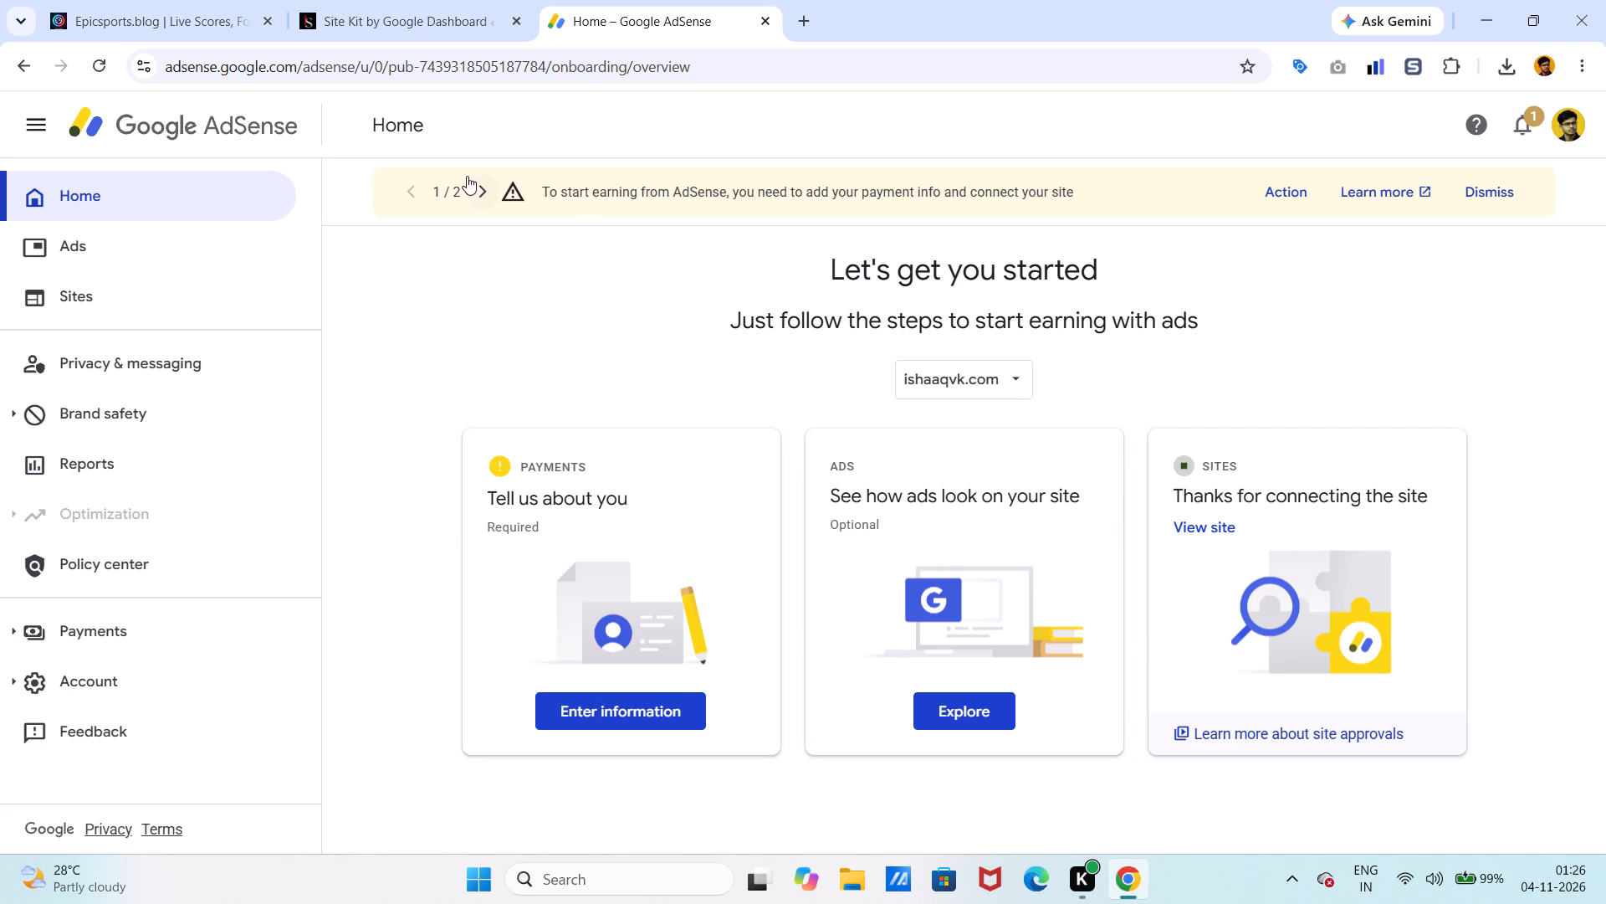
pyautogui.click(16, 67)
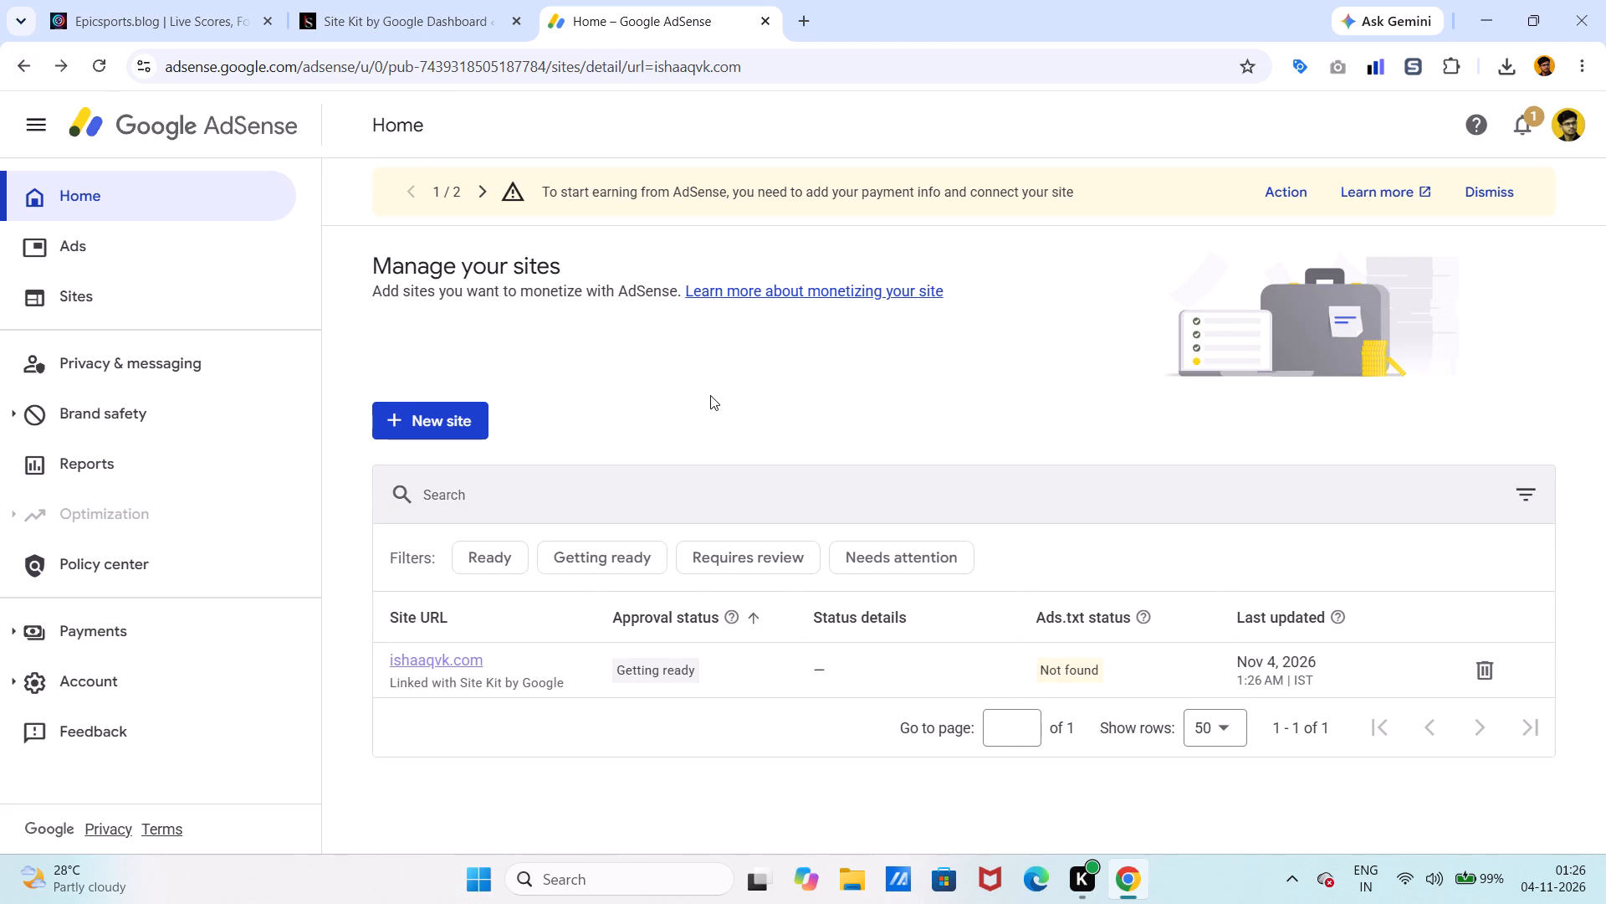
# Return to the Site Kit page, open a new browser tab and enter "i" to bring up the ishaaqvk.com address suggestions.
pyautogui.click(451, 35)
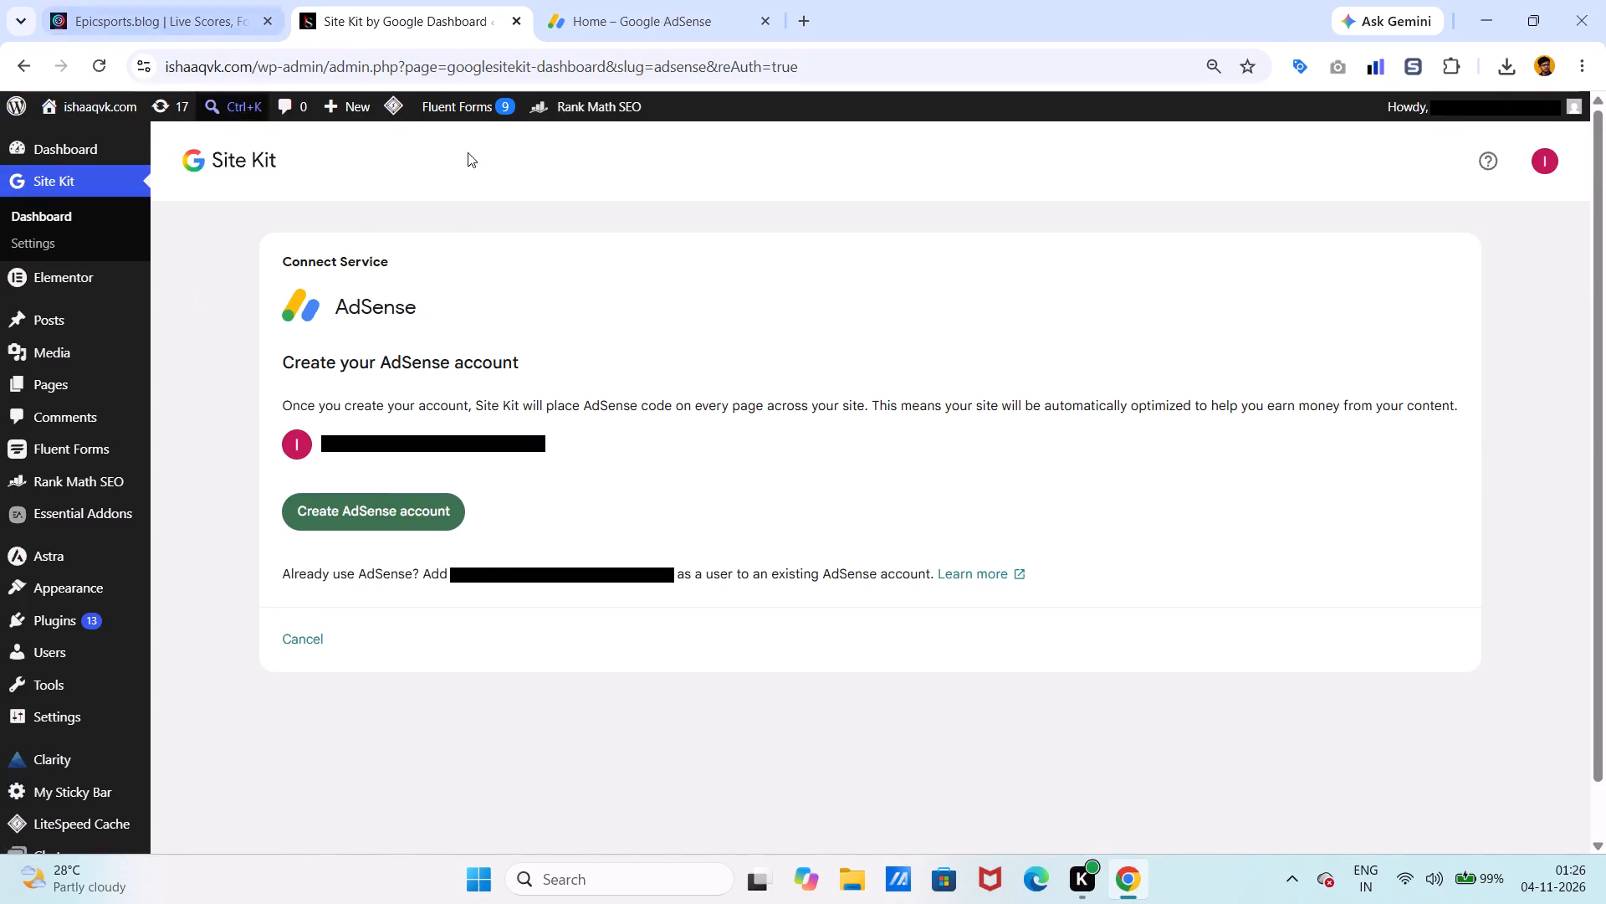
pyautogui.click(808, 13)
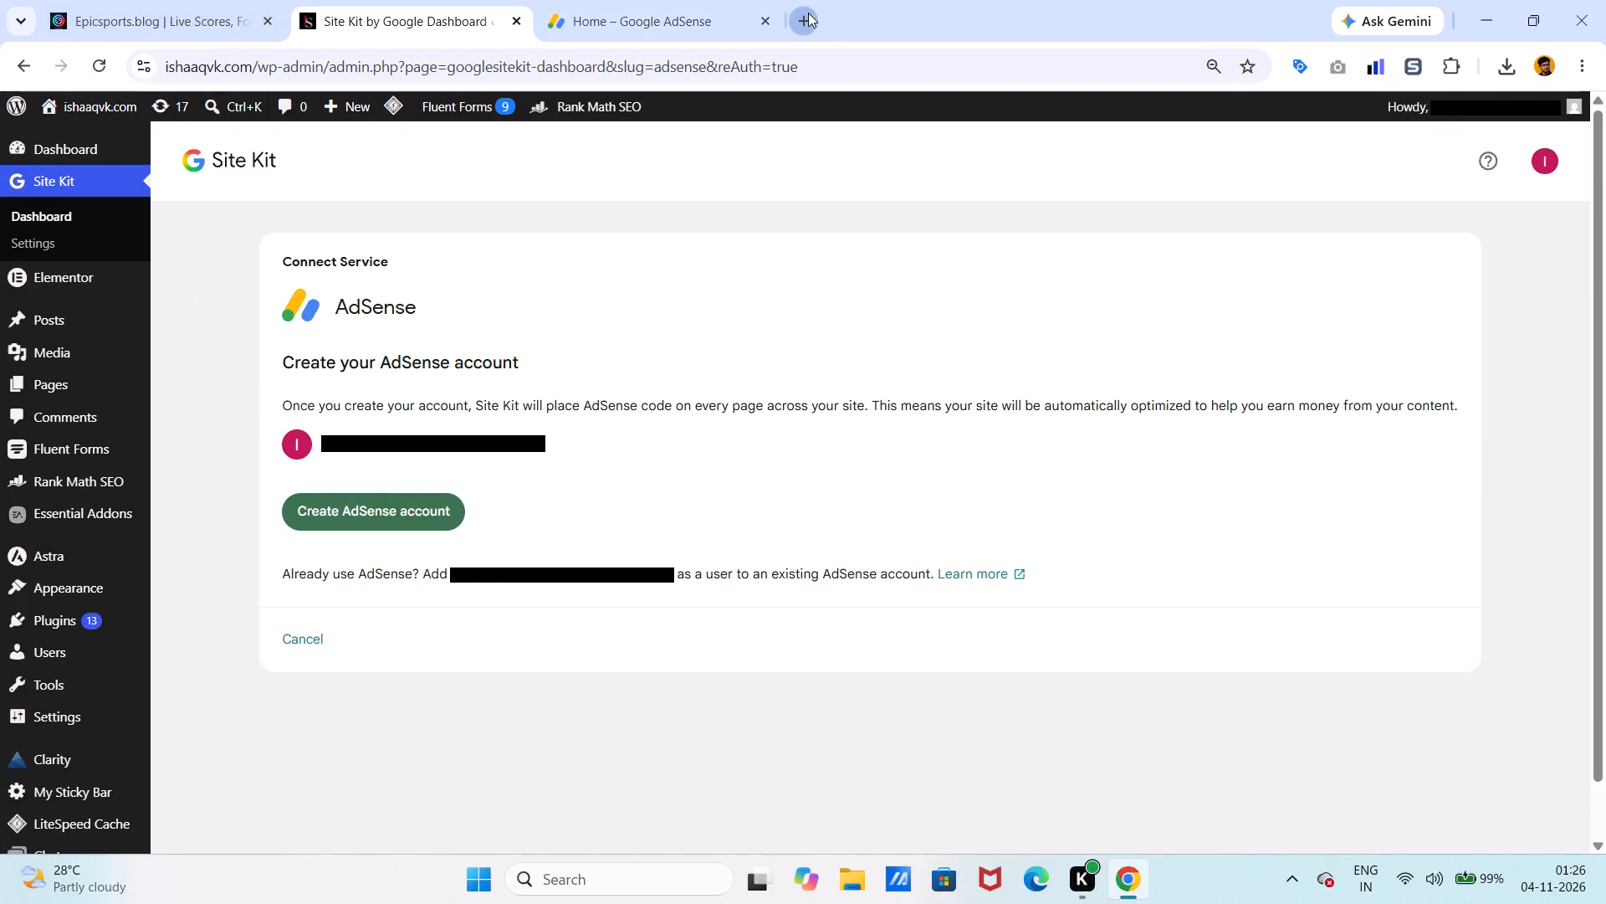
pyautogui.press('i')
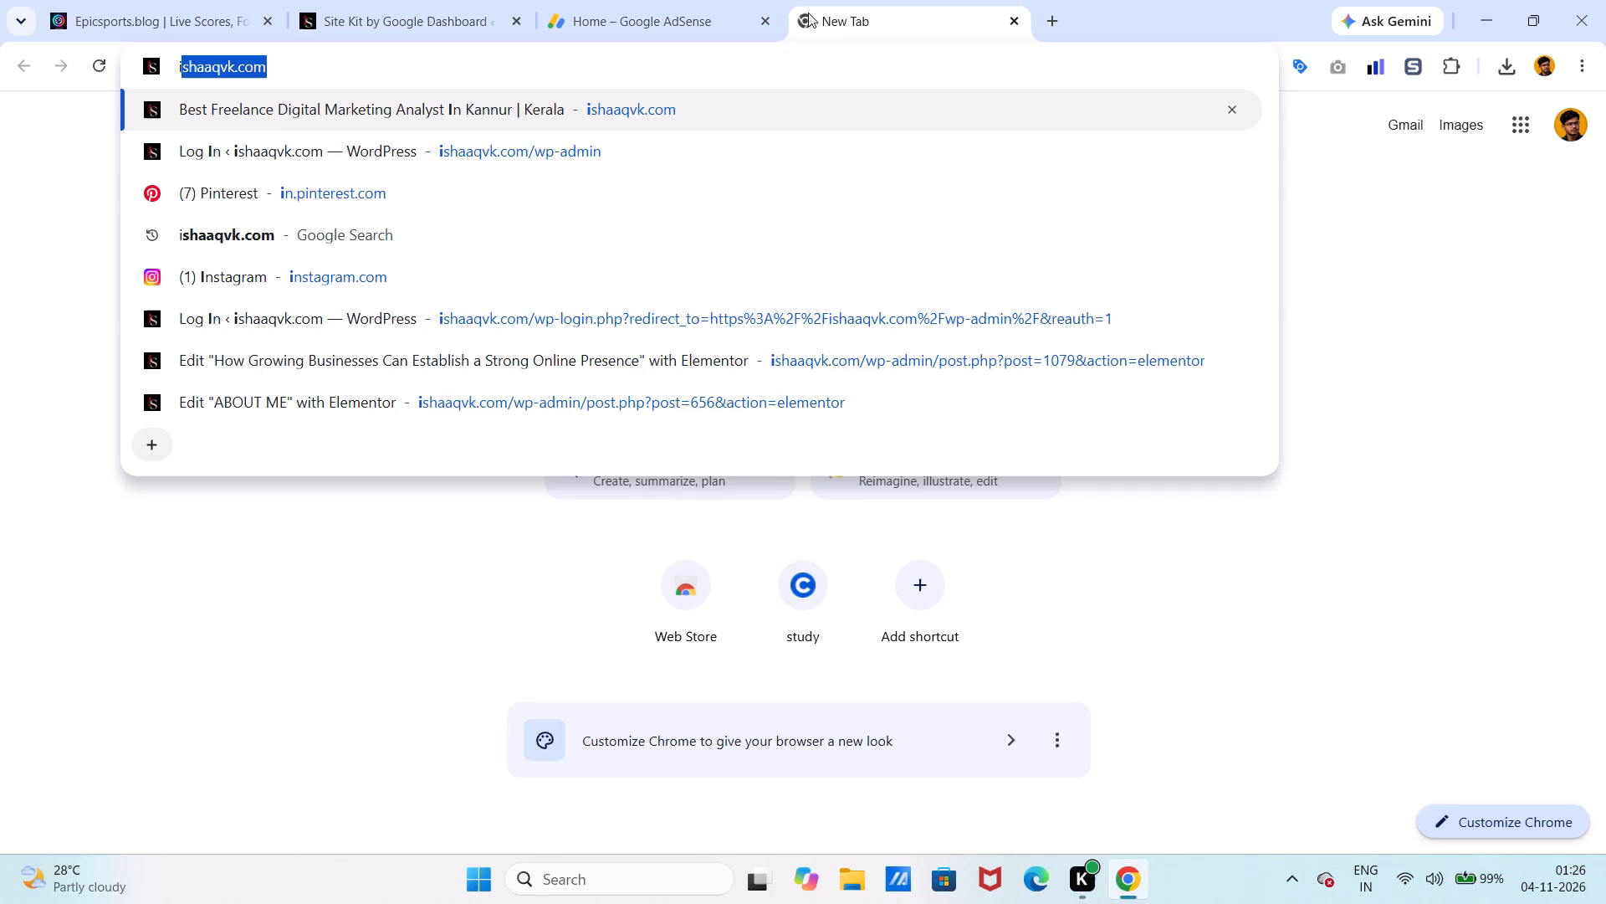
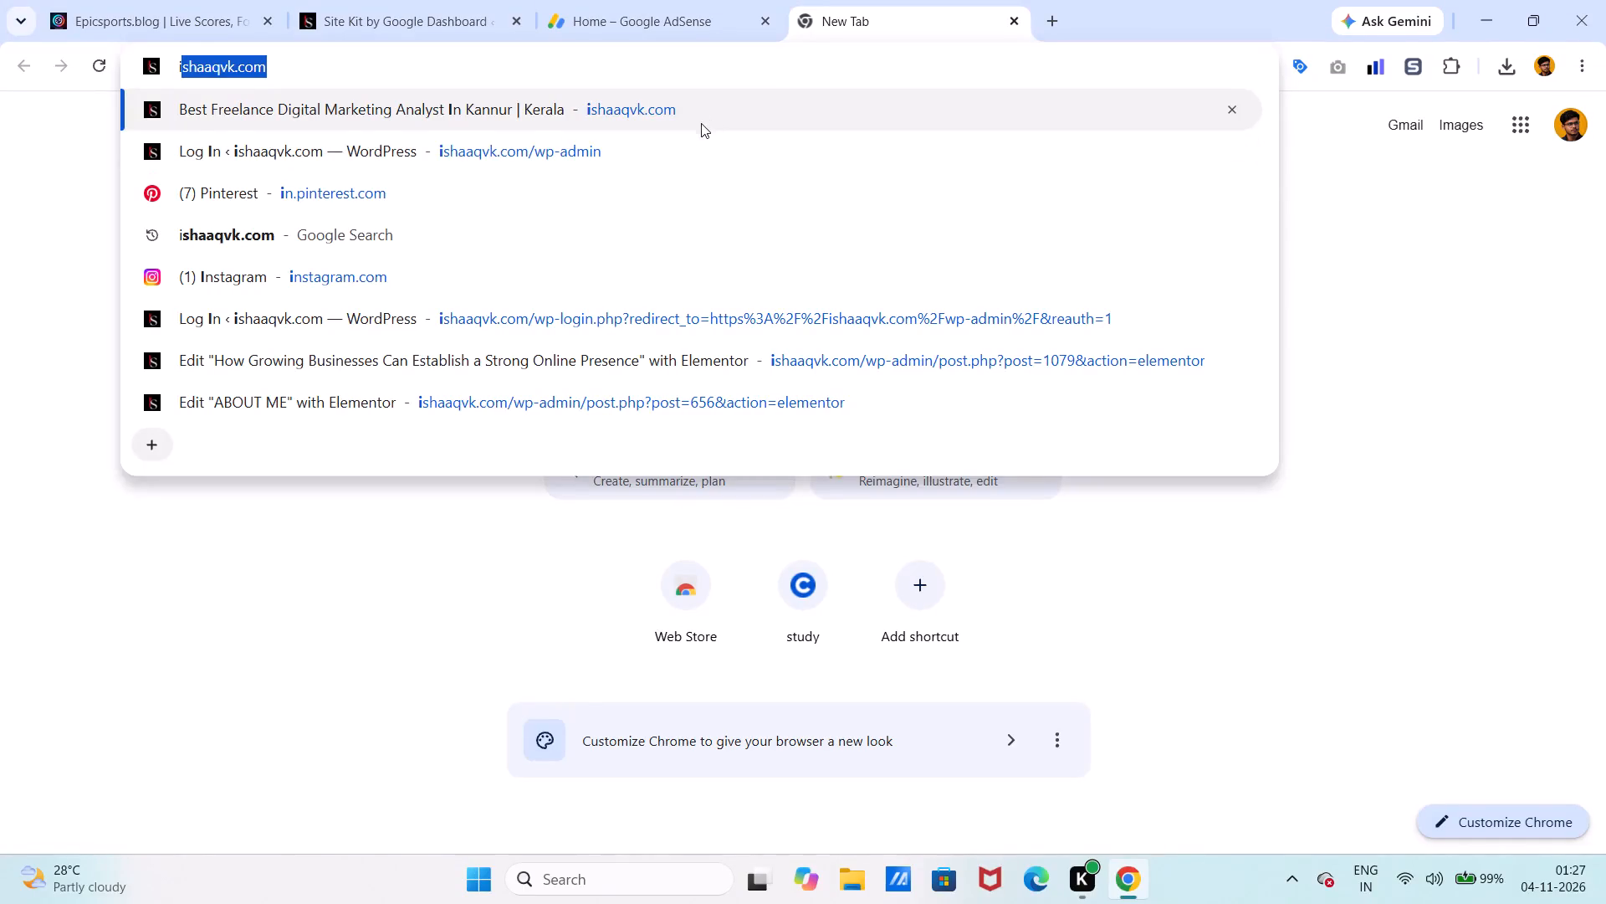
# Open the ishaaqvk.com WordPress admin dashboard, go to the Site Kit settings and expand the AdSense service details.
pyautogui.click(698, 132)
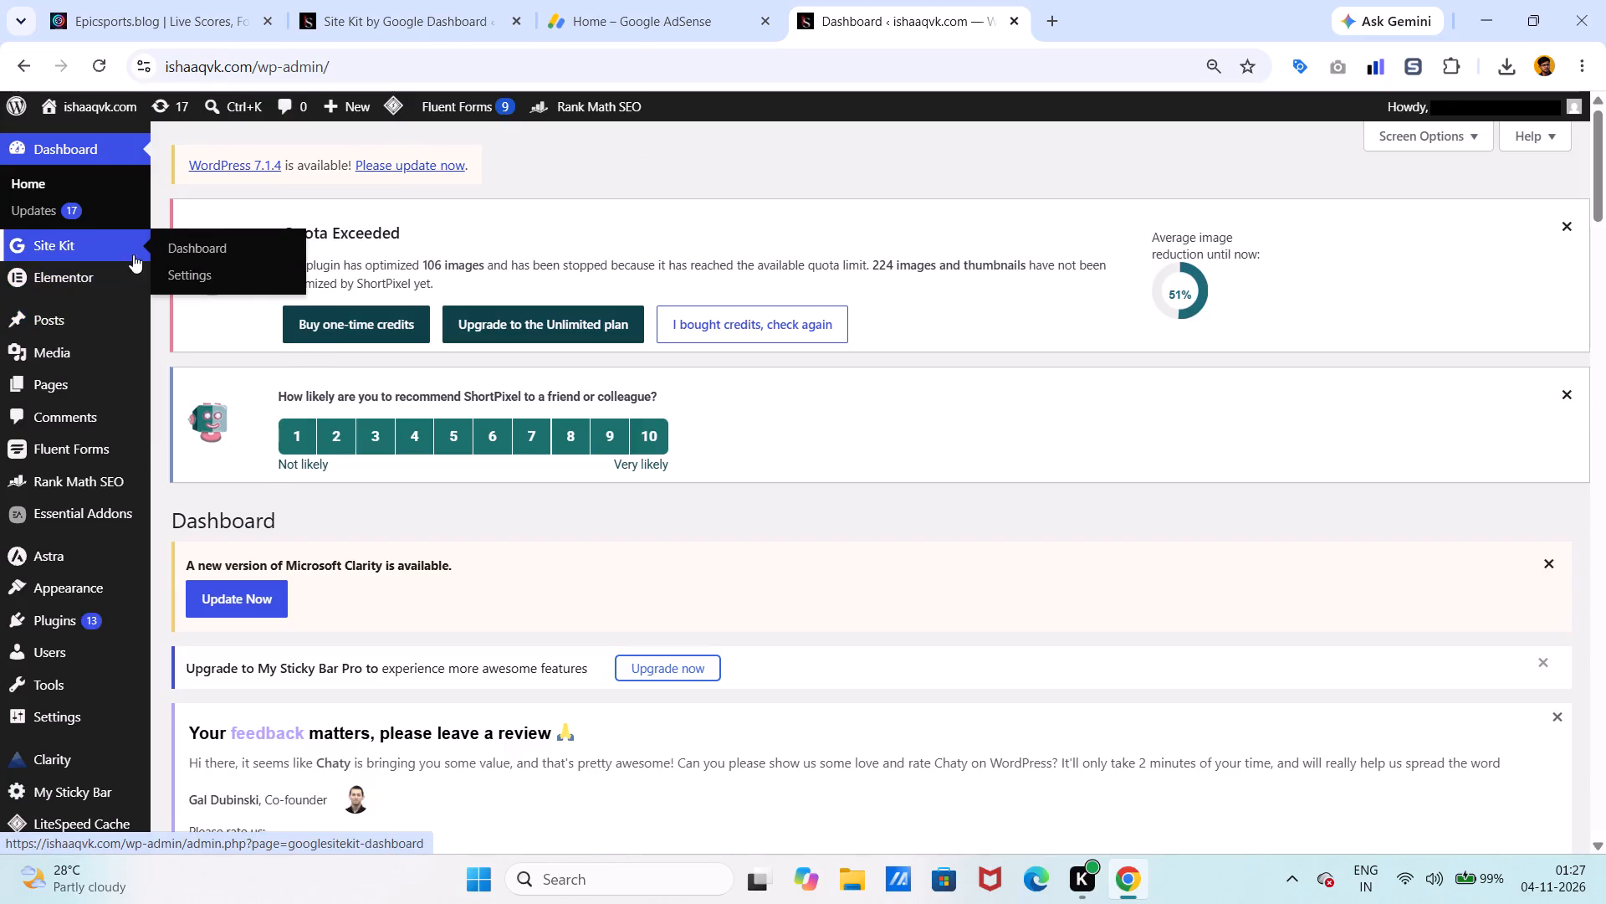
pyautogui.click(173, 270)
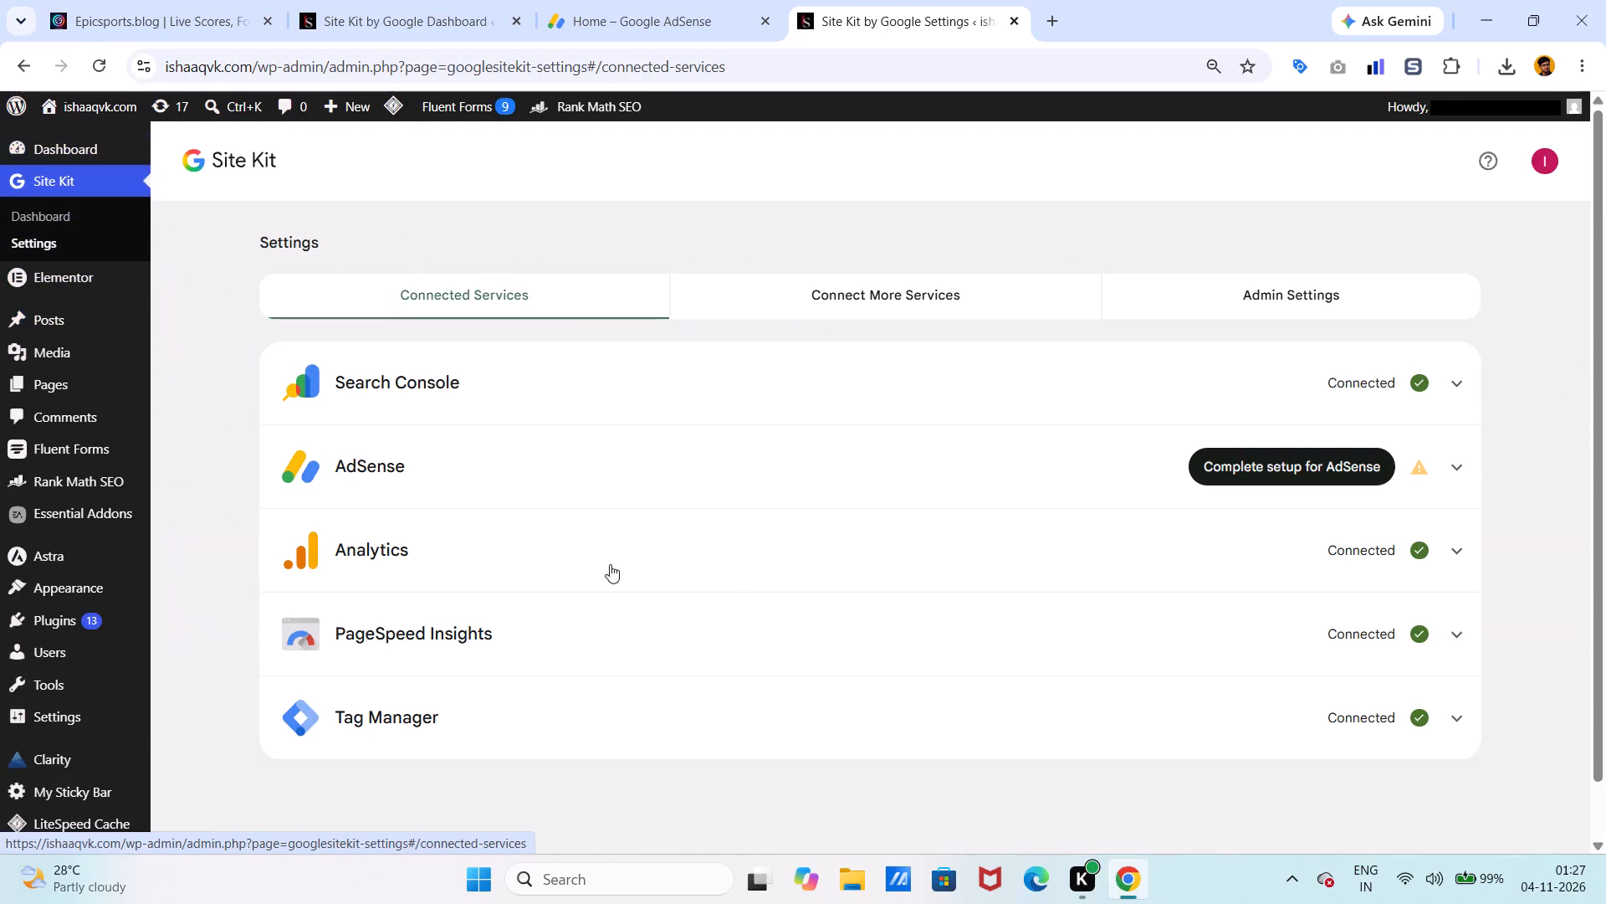
pyautogui.click(1453, 467)
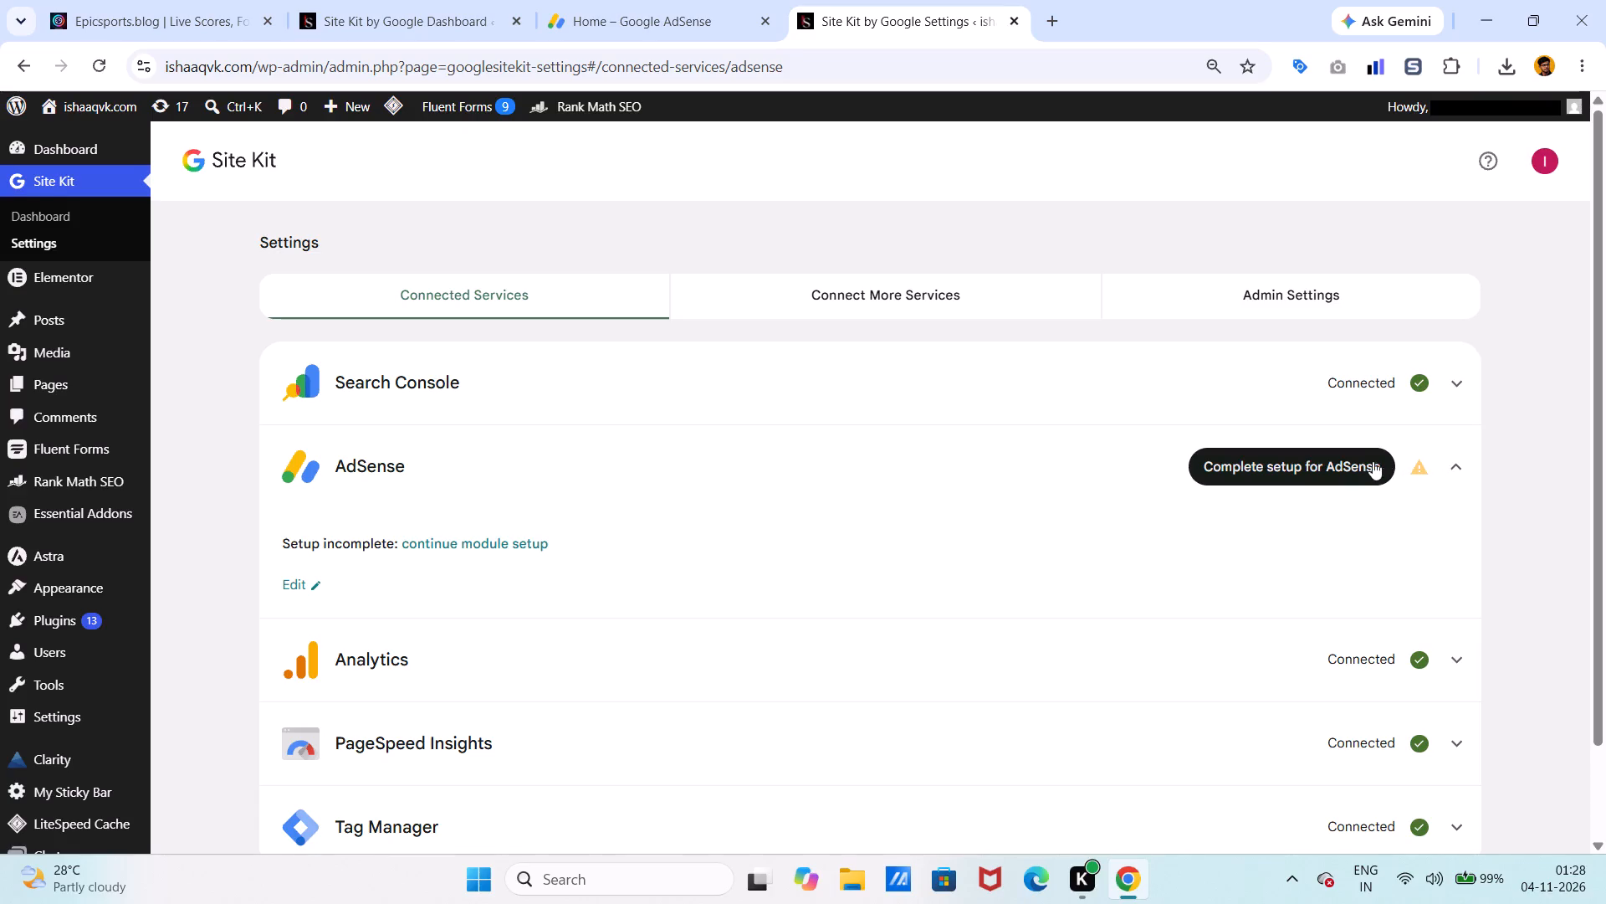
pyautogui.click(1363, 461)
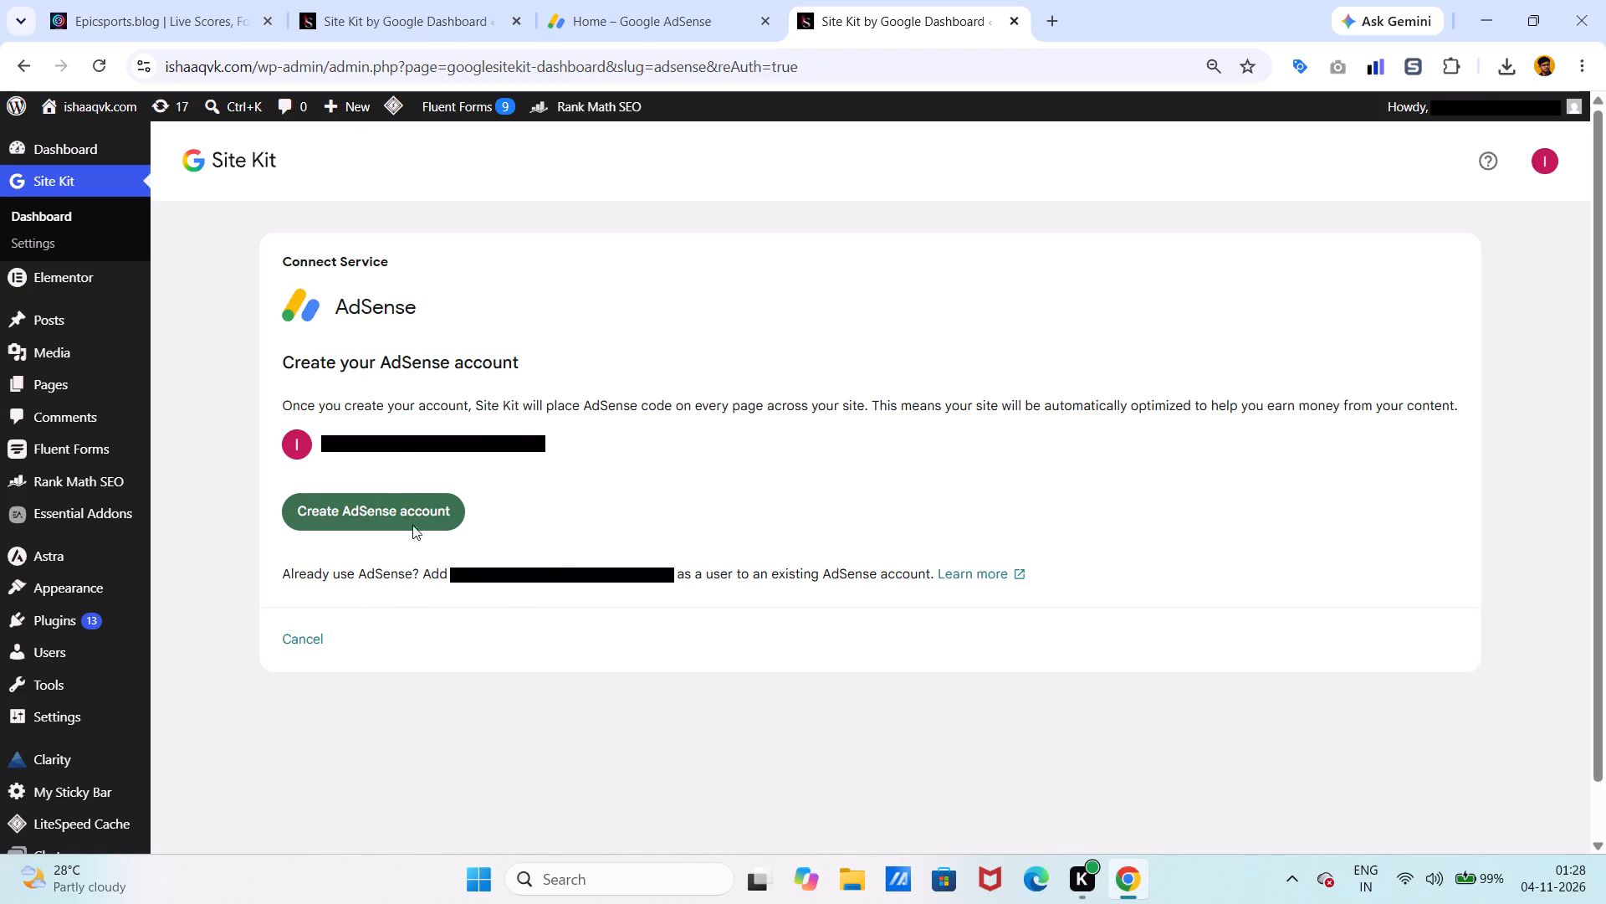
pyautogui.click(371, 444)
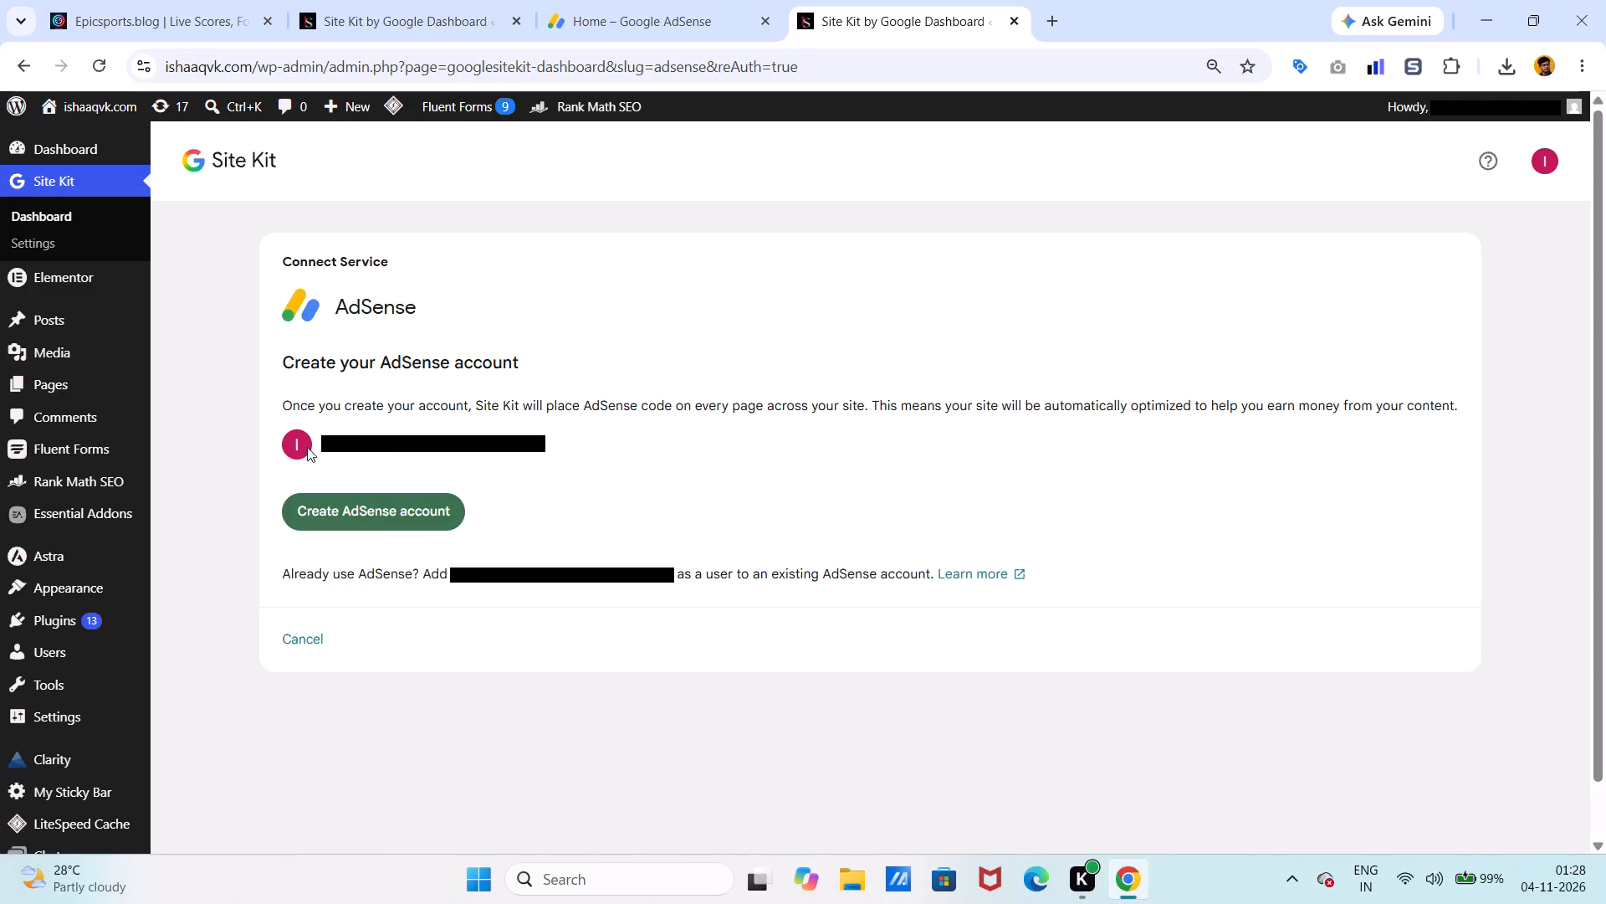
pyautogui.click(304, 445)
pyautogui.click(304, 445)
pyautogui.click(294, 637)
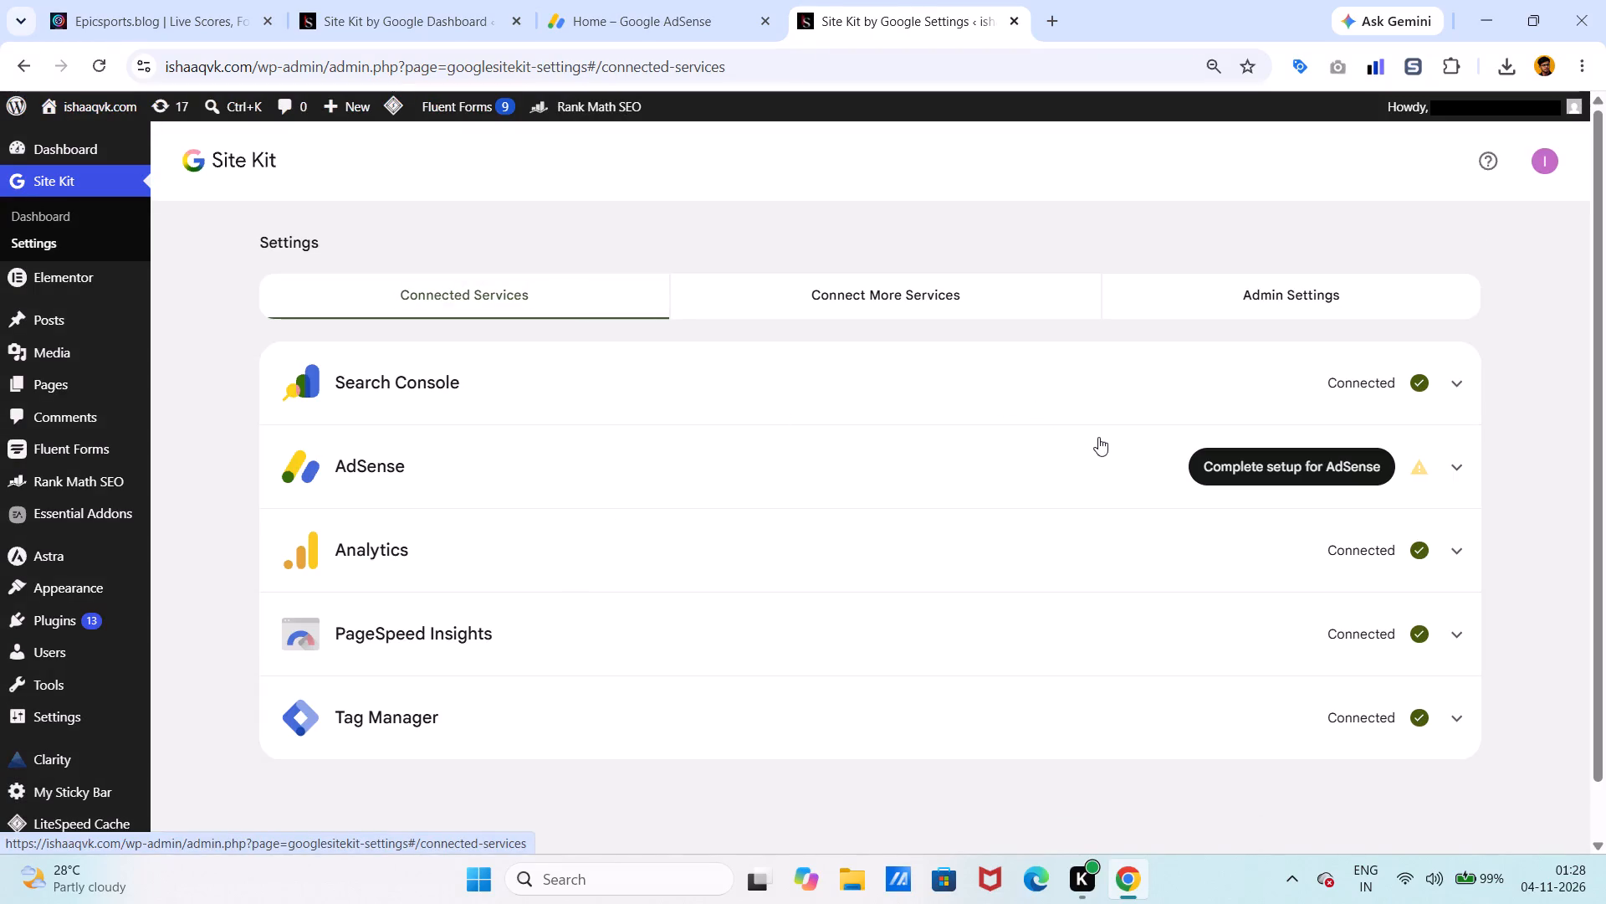
# Start completing the AdSense setup from Site Kit's connected services.
pyautogui.click(1205, 473)
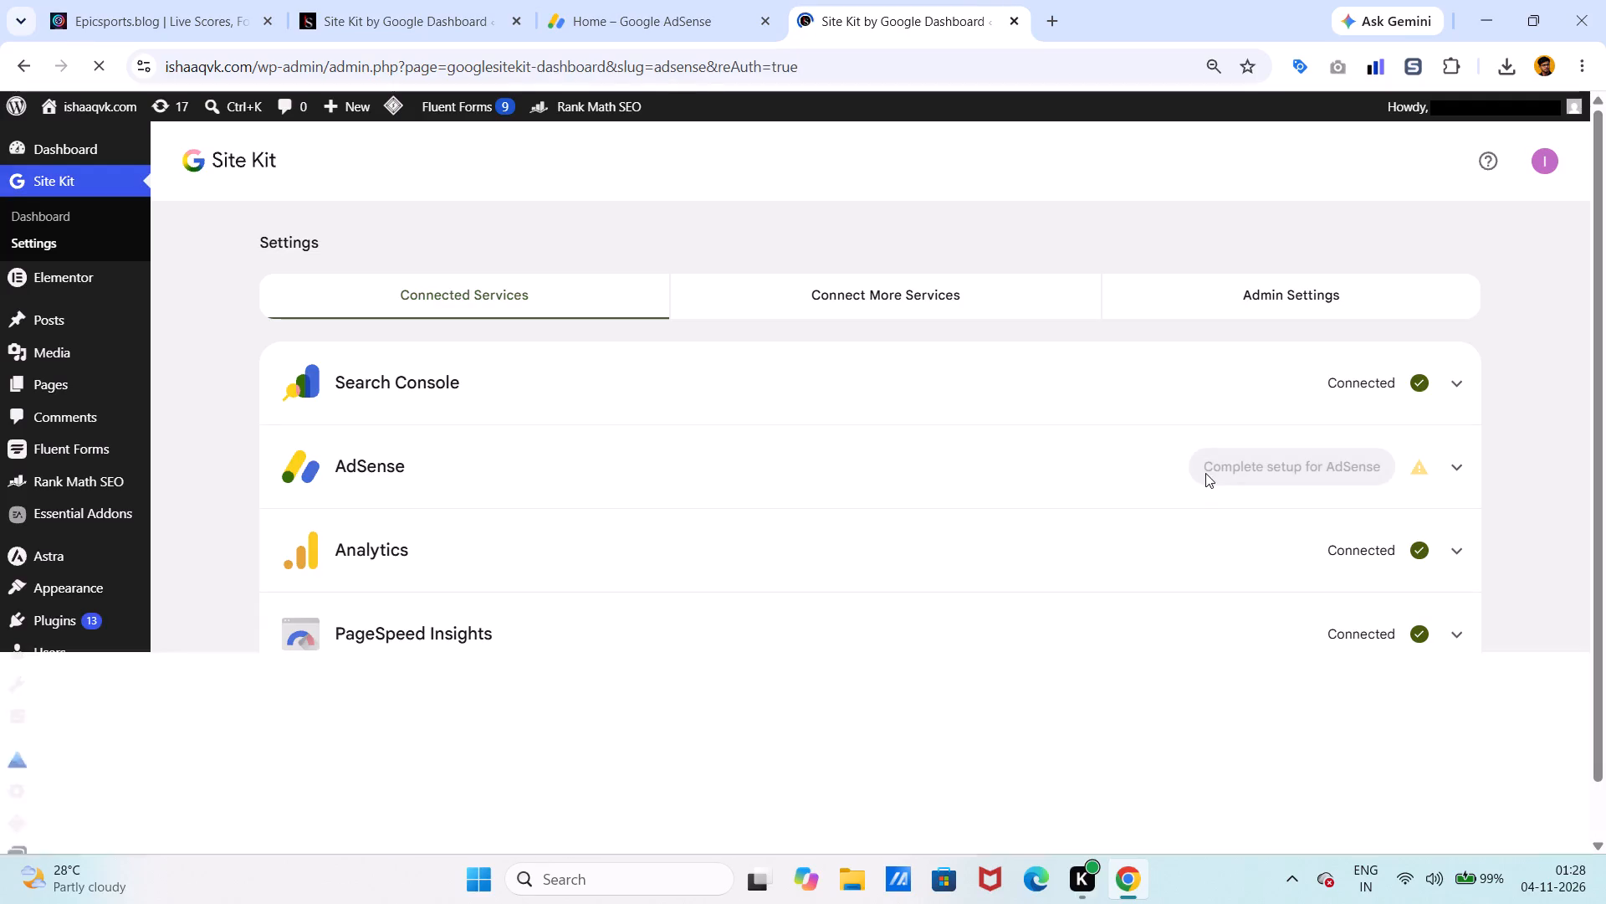
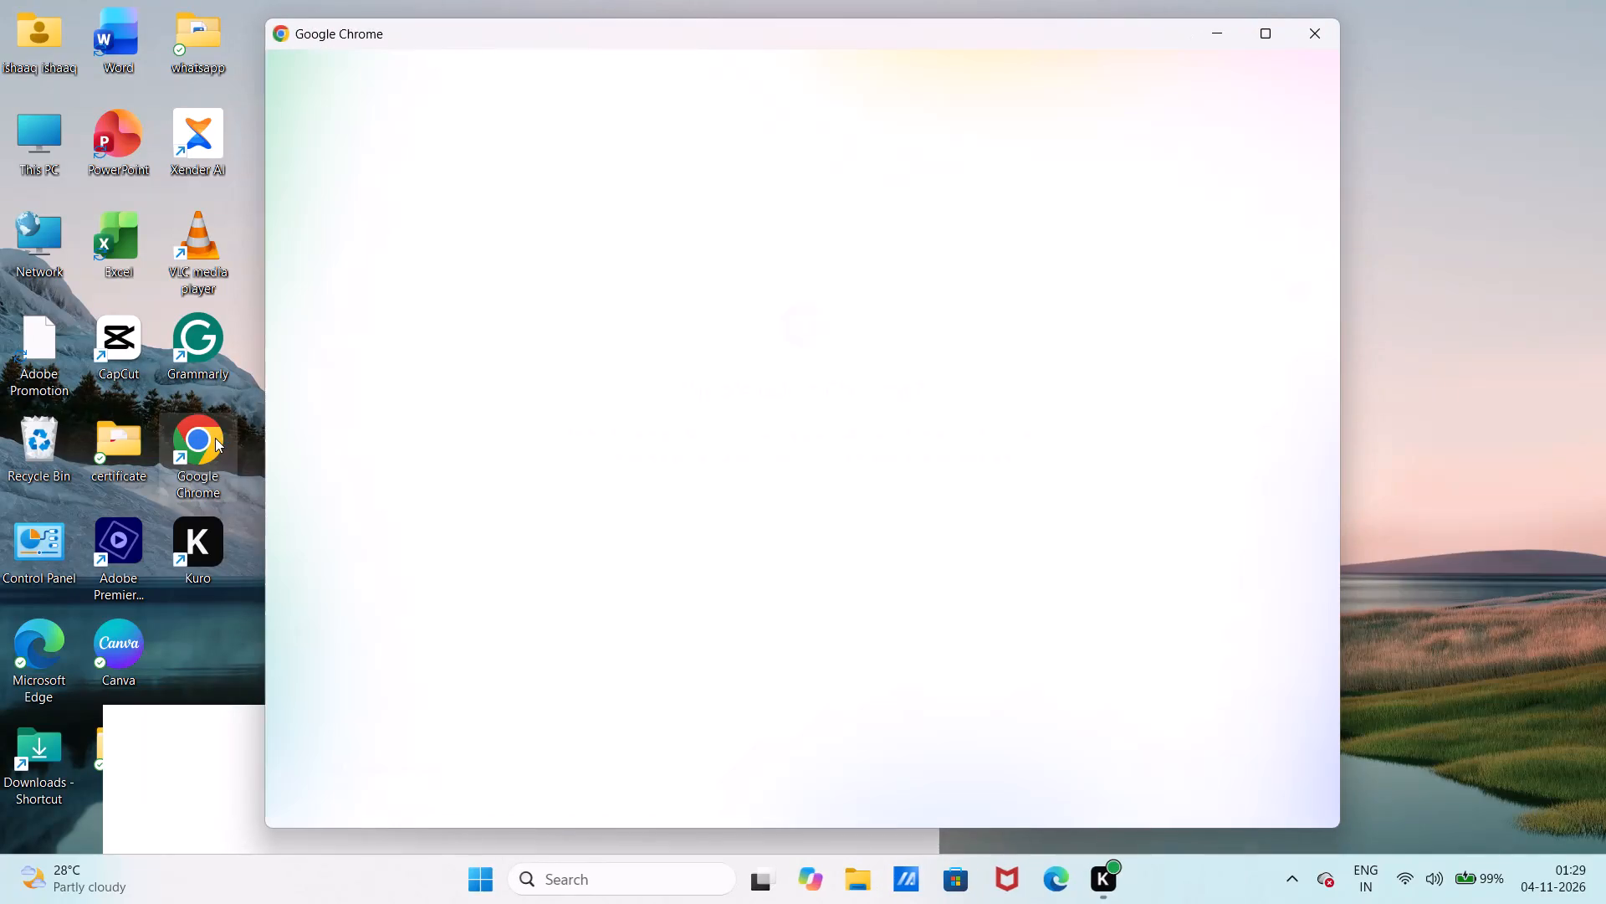
# Open Chrome with the Ishaq profile, search Google for adsense and open the AdSense sign-in page.
pyautogui.click(617, 526)
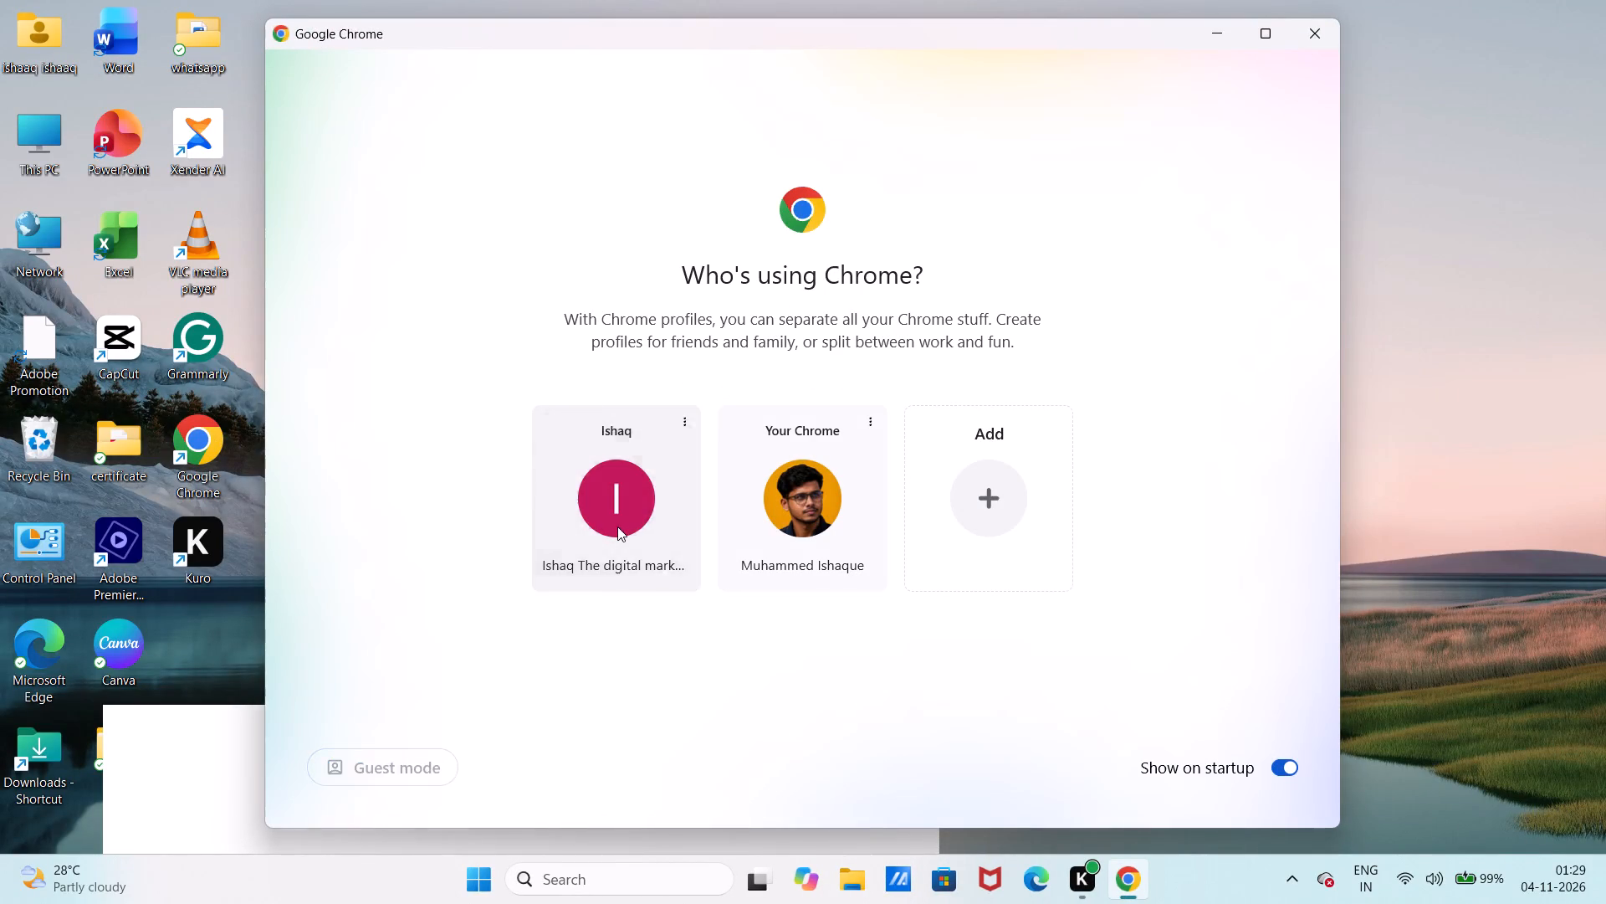
pyautogui.write('ads')
pyautogui.press('e')
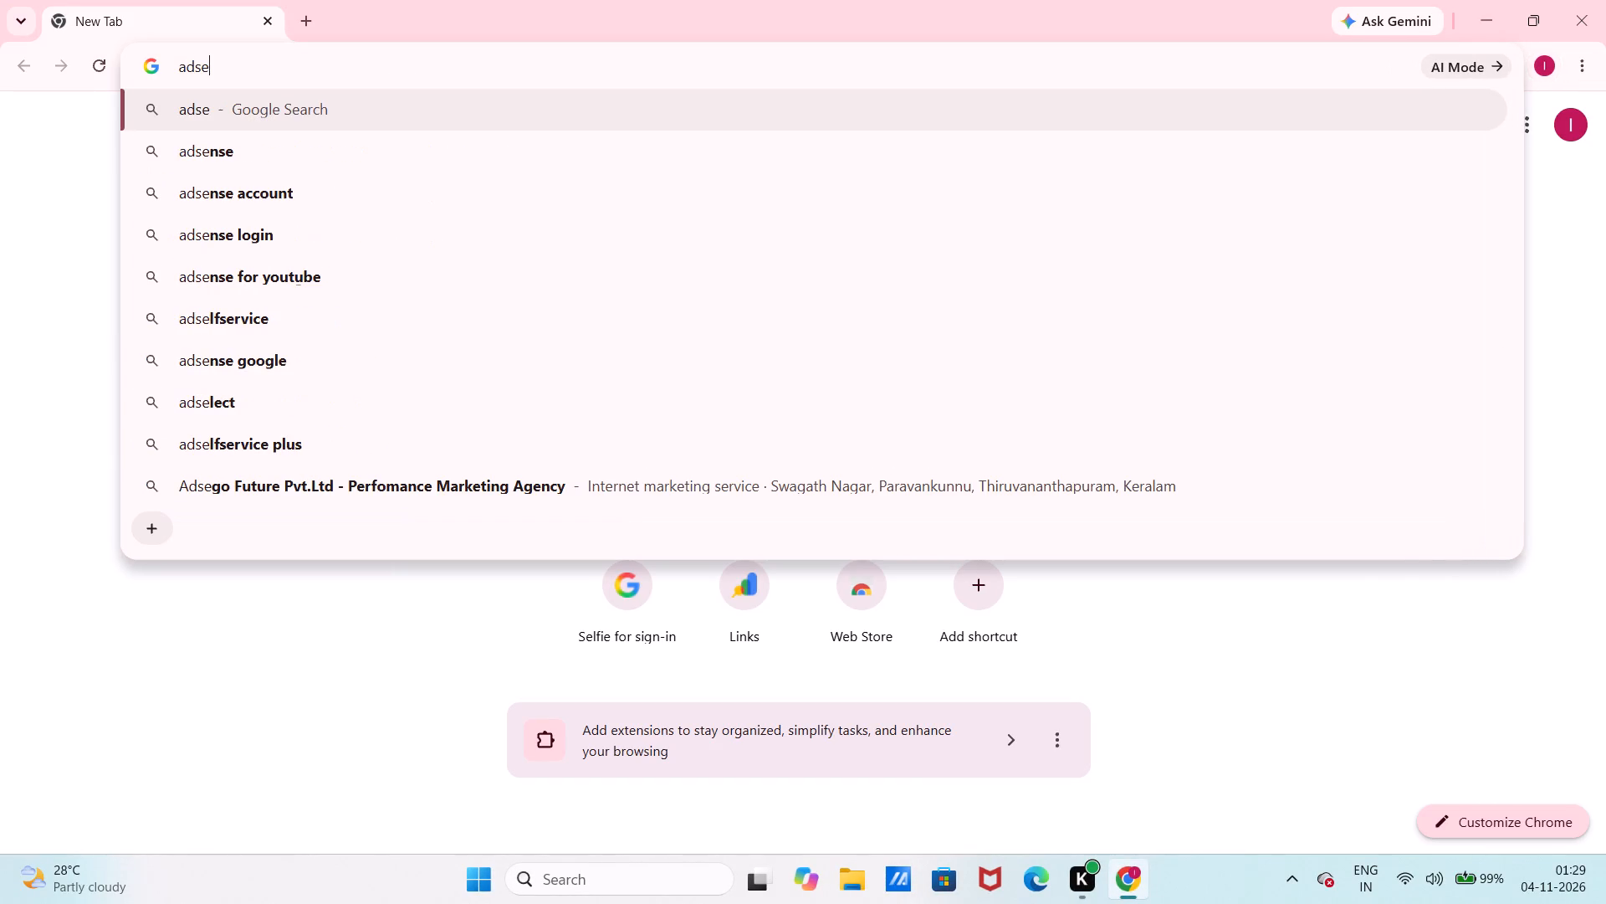
pyautogui.click(325, 169)
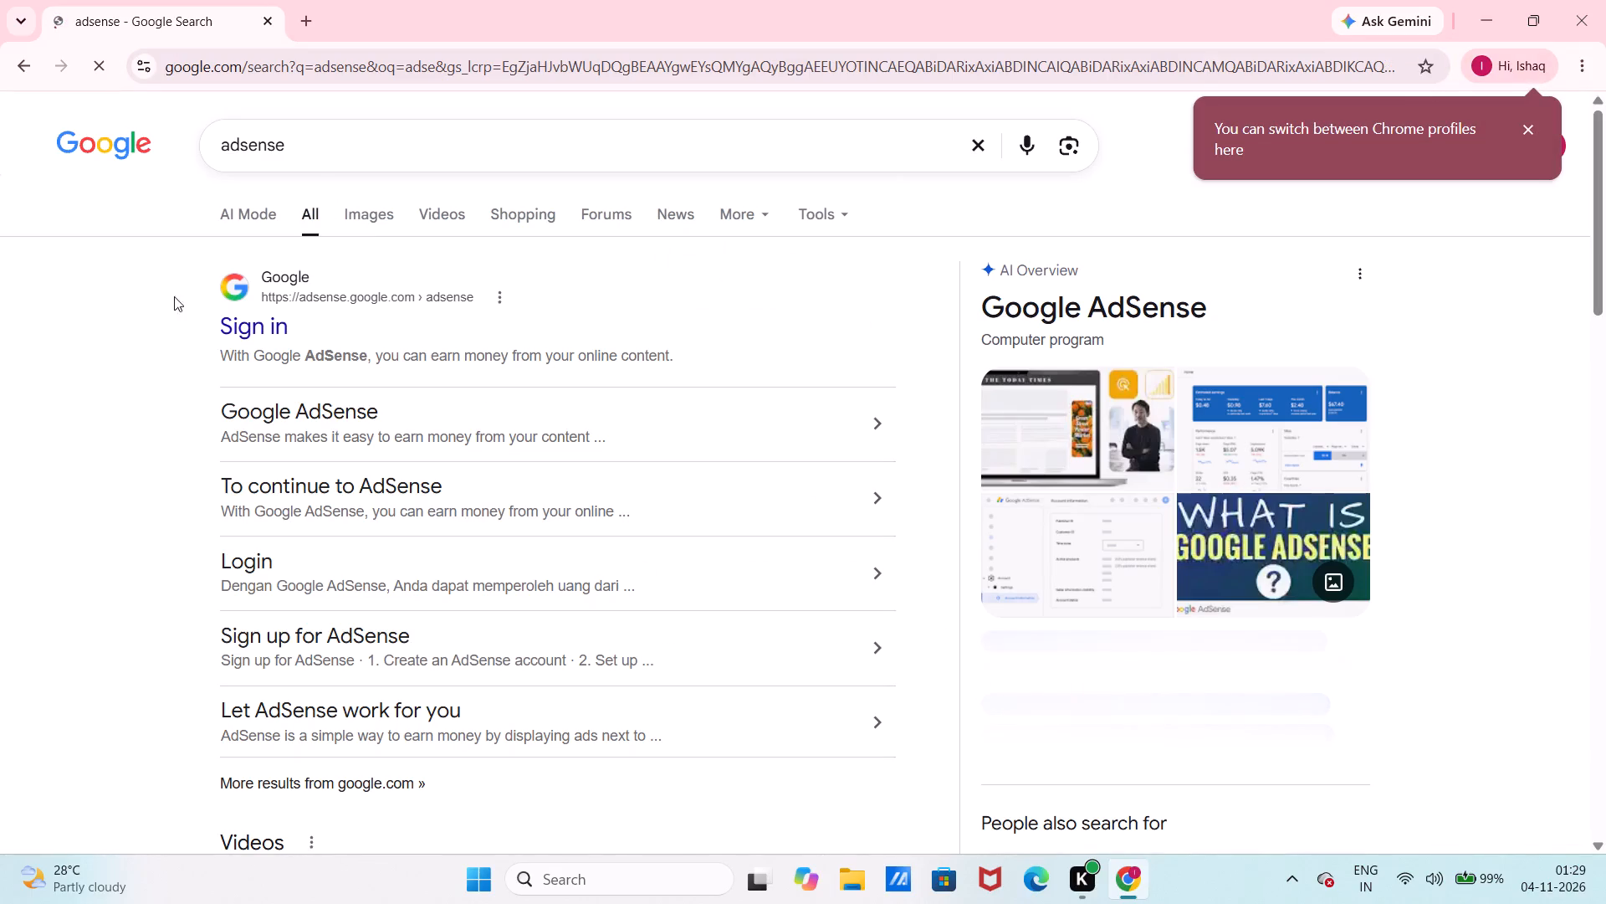
pyautogui.click(249, 336)
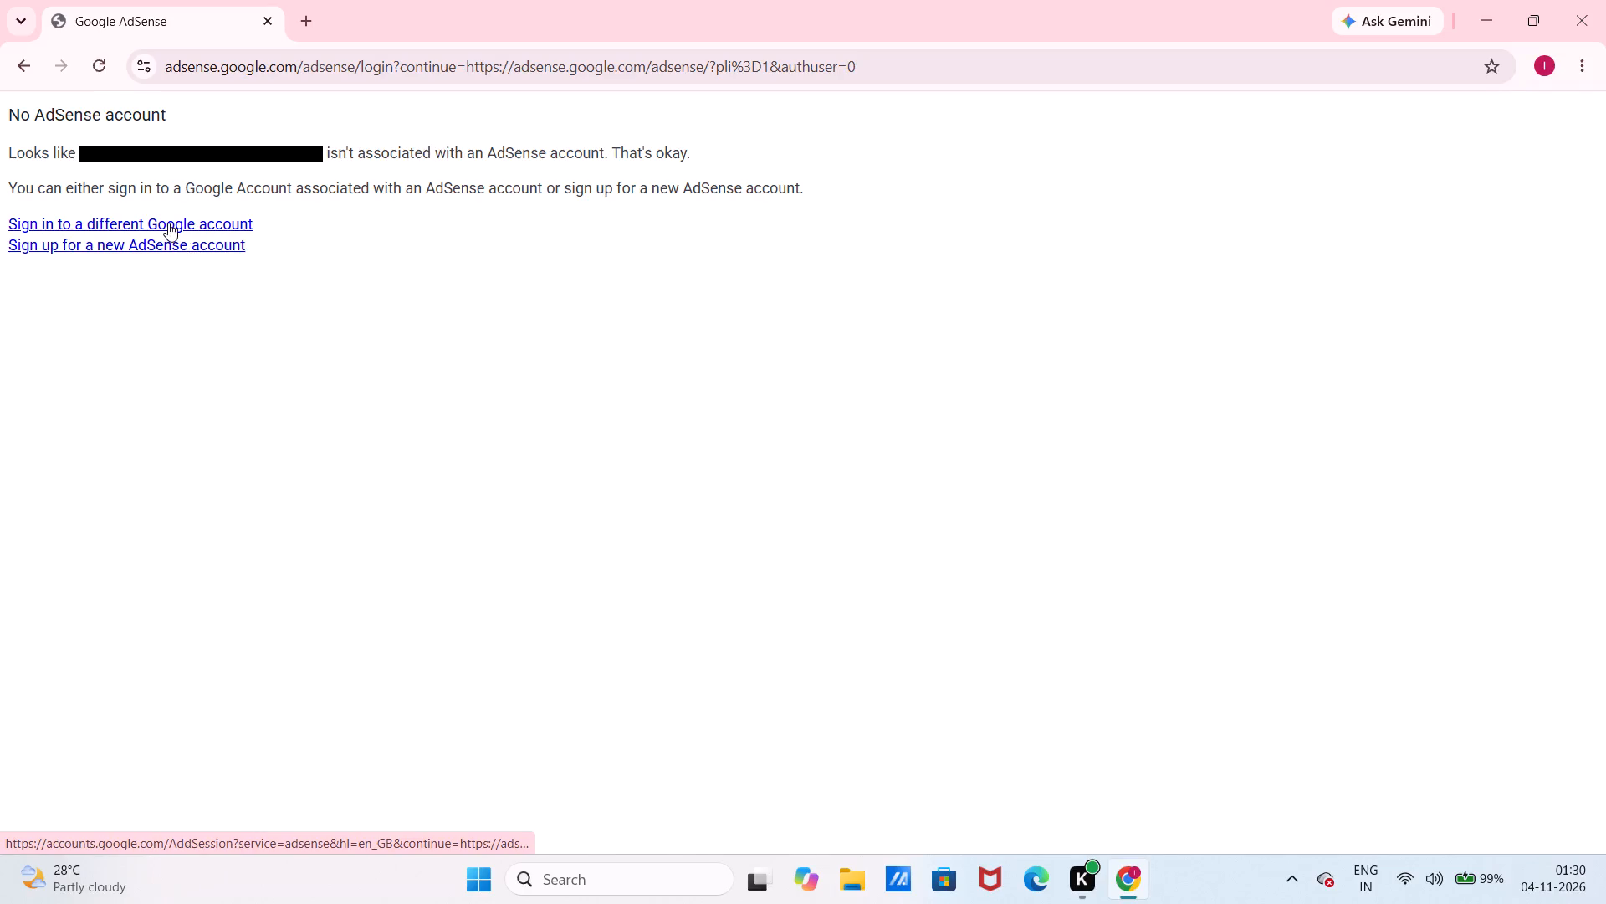
# Try to sign in to AdSense with a different Google account by entering and submitting the account email.
pyautogui.click(168, 223)
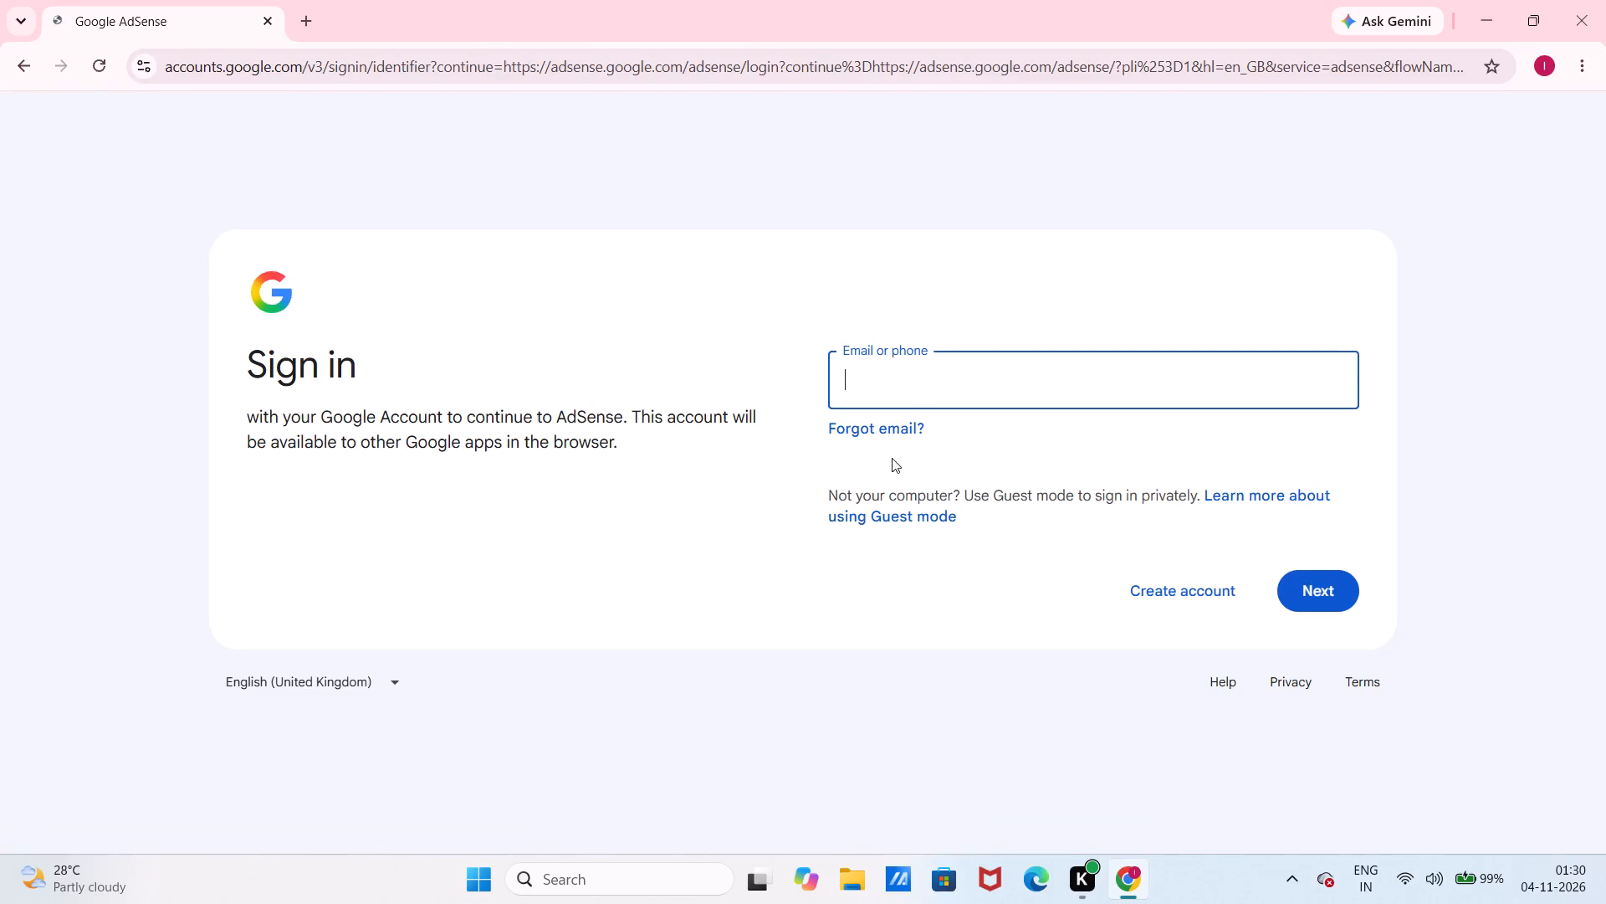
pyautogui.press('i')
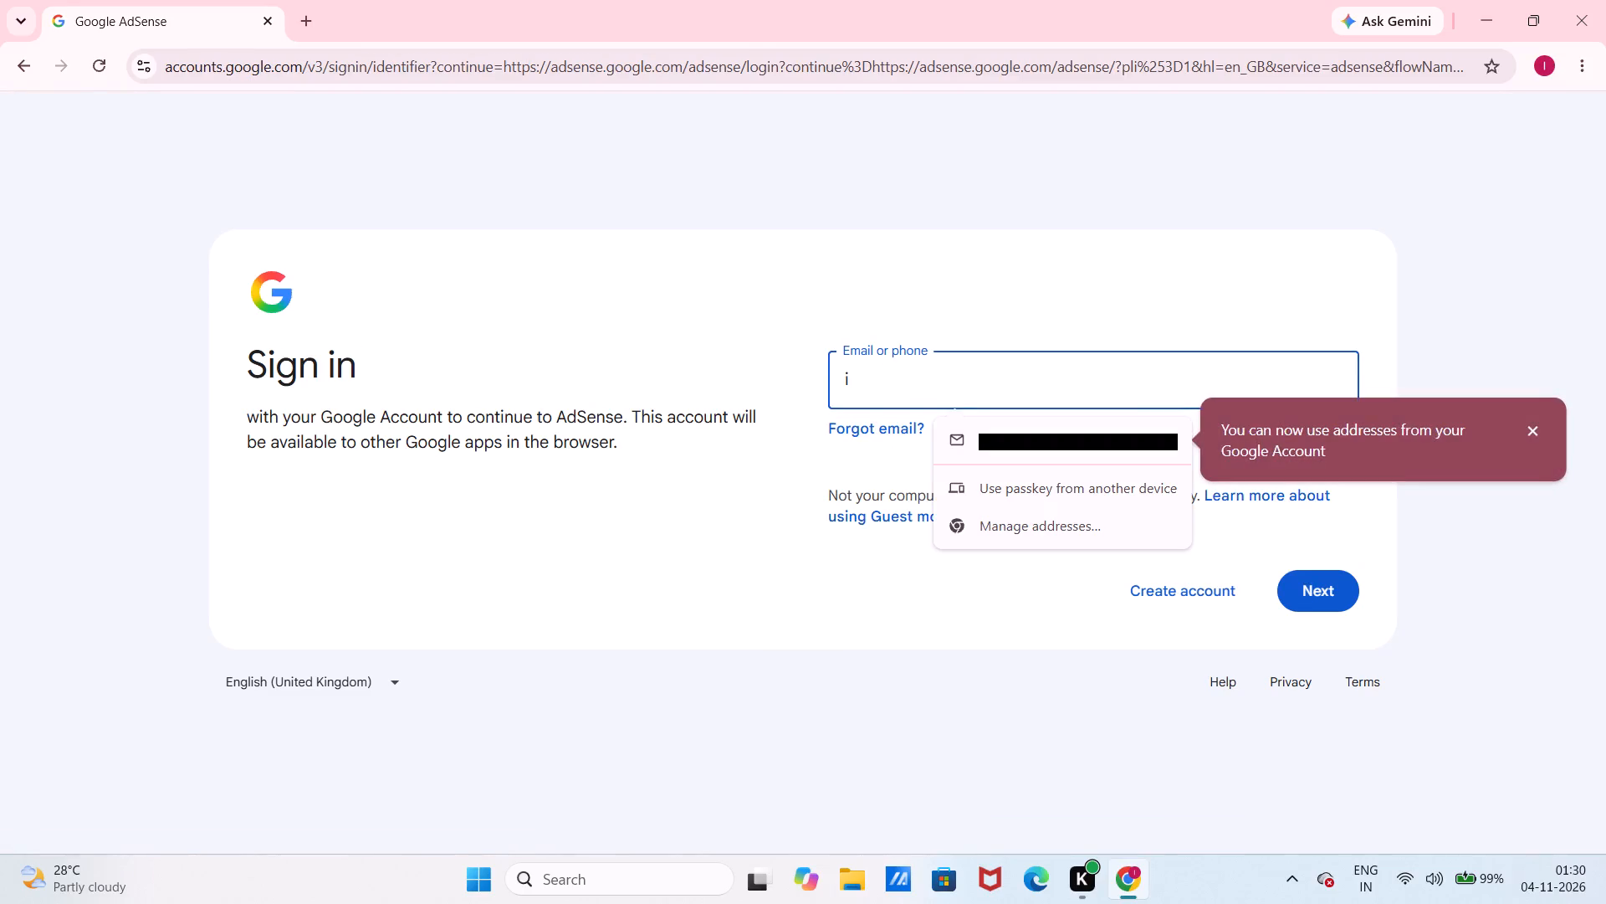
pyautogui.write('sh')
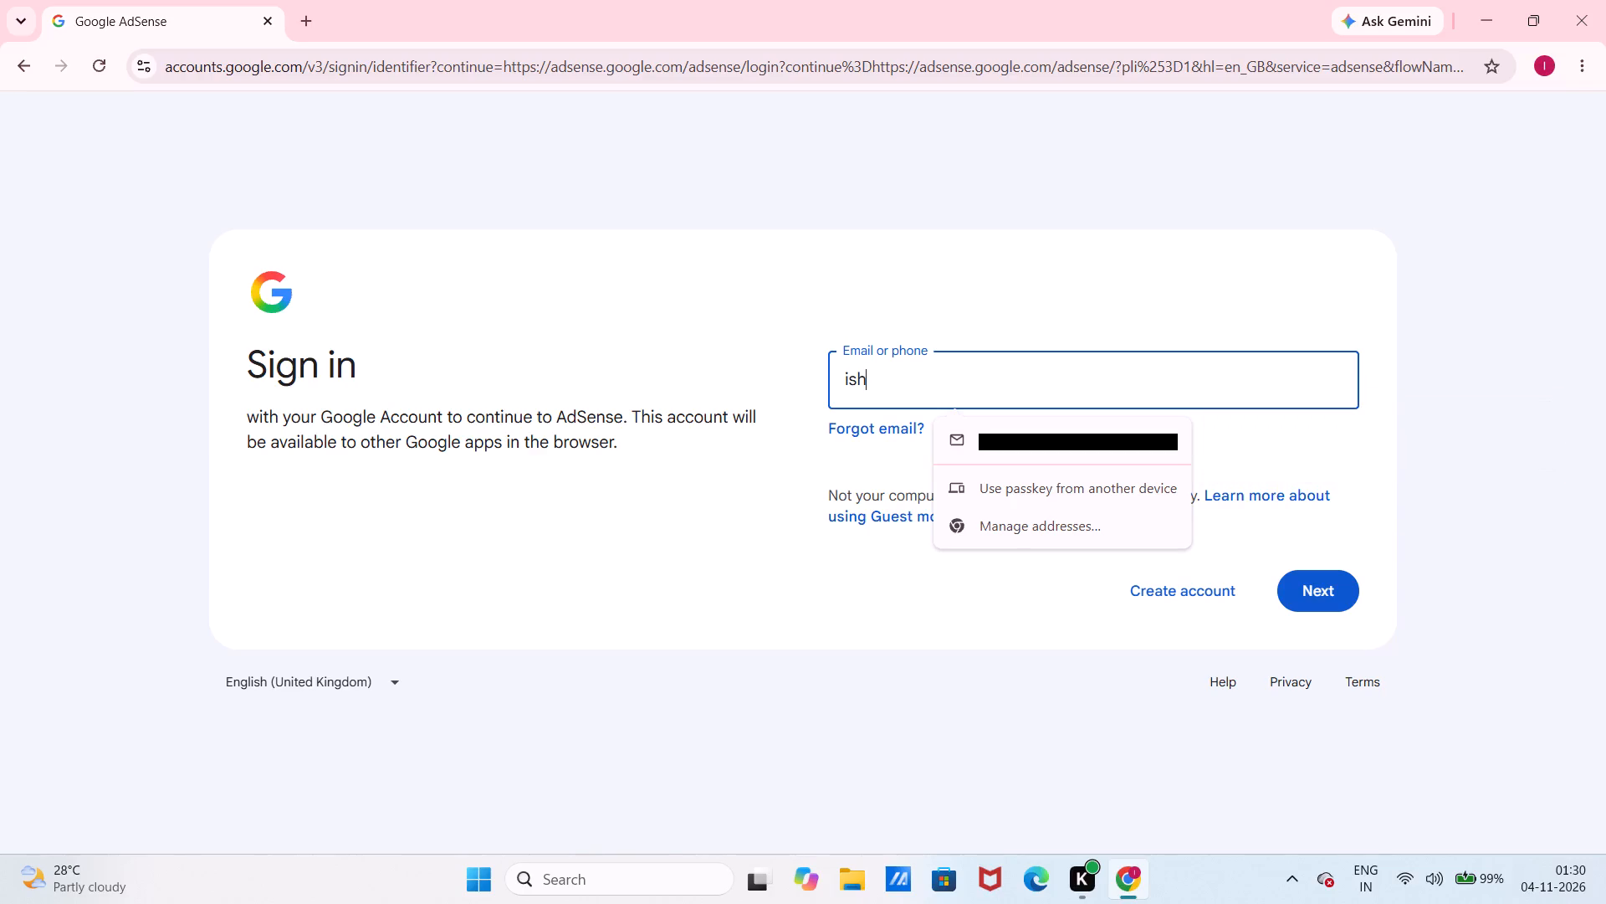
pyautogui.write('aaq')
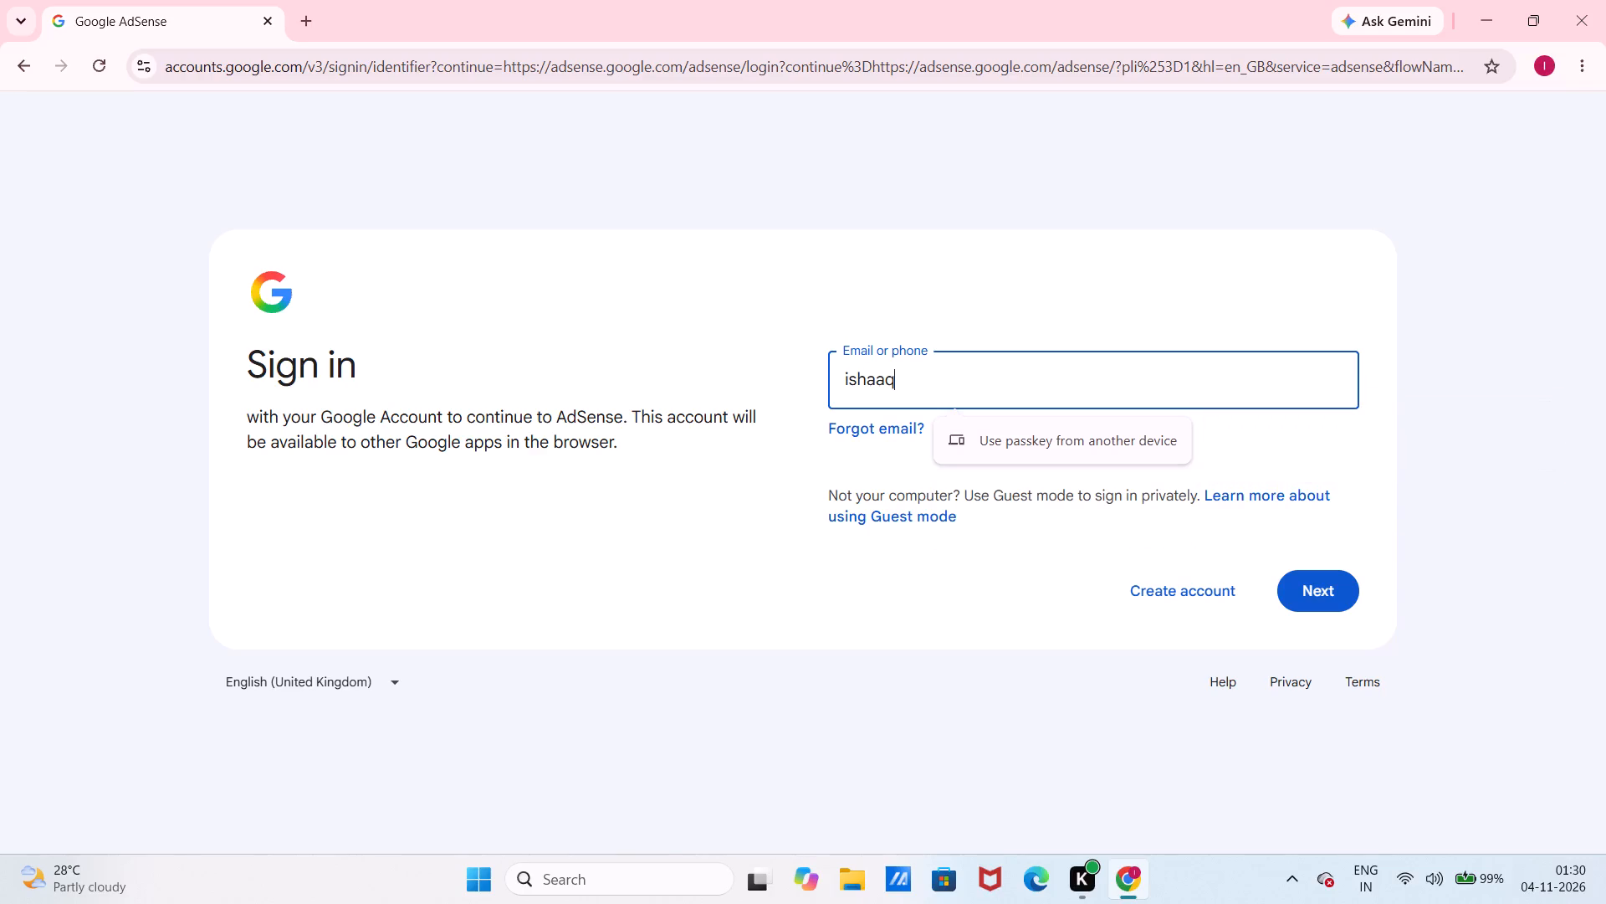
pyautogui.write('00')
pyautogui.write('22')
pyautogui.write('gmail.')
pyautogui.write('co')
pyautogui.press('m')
pyautogui.click(1324, 605)
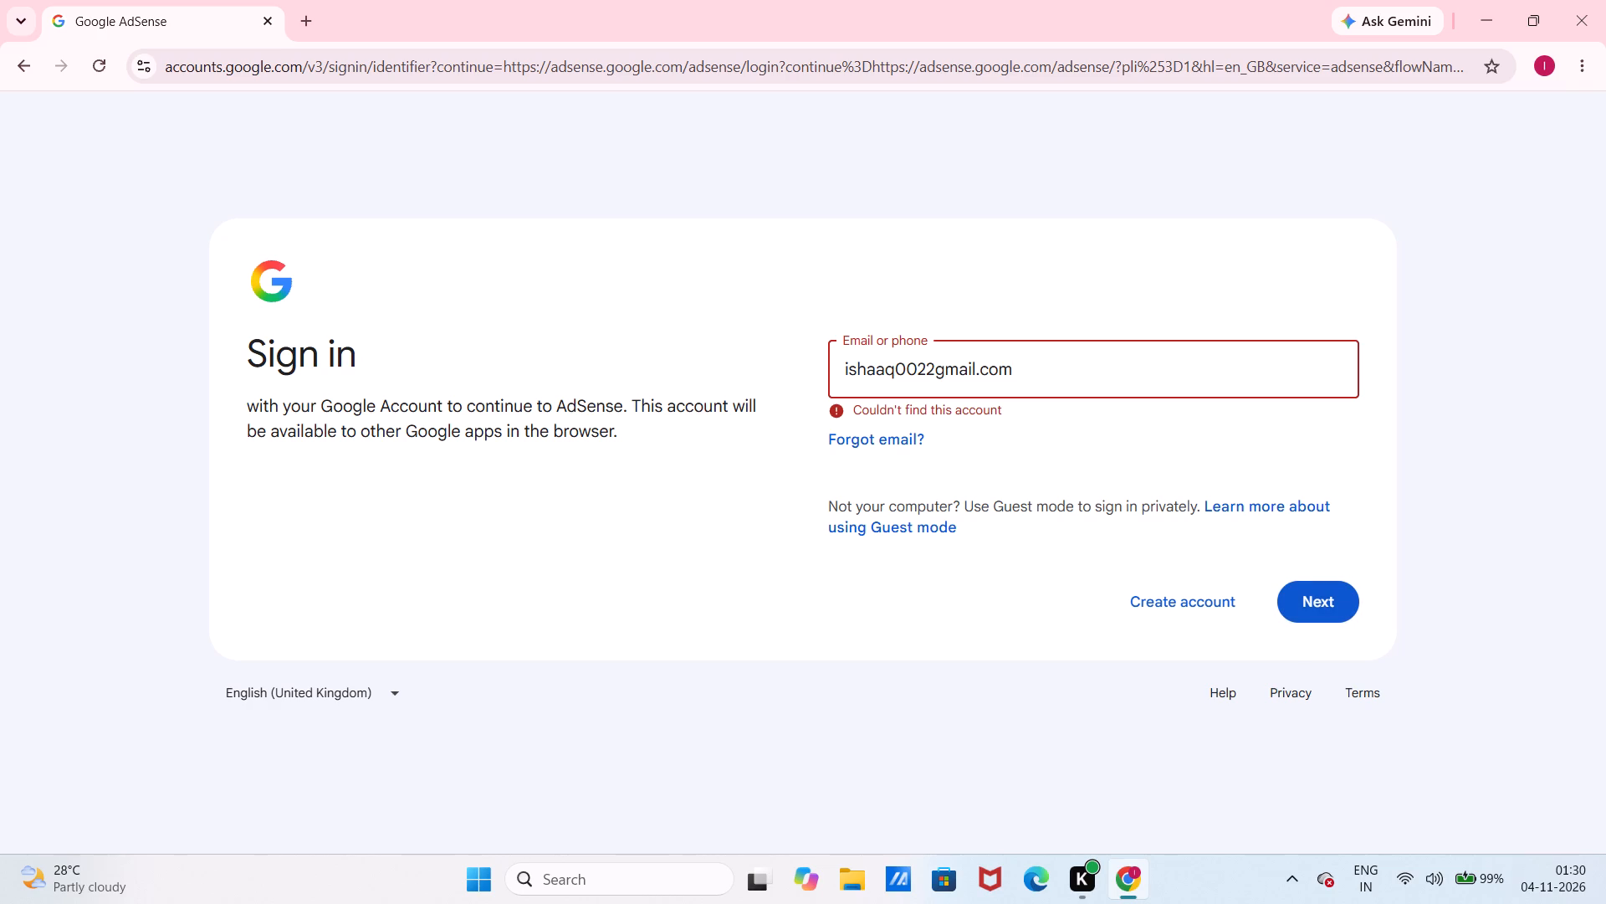
# Start creating a new Google account from the sign-in form, bringing up the account purpose choices.
pyautogui.click(1205, 598)
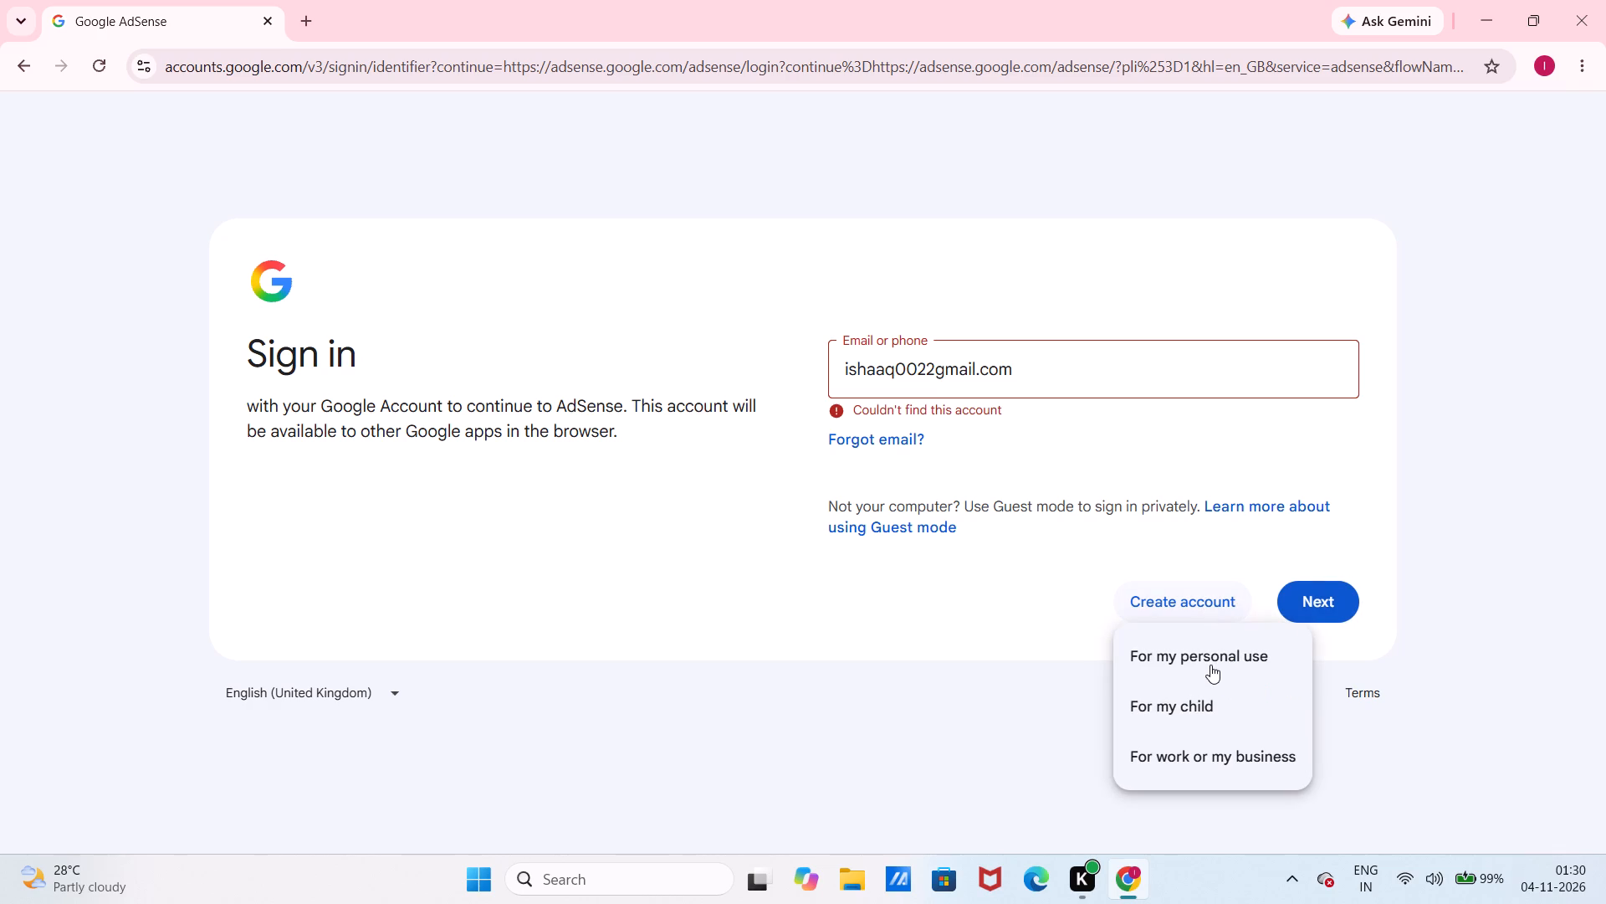
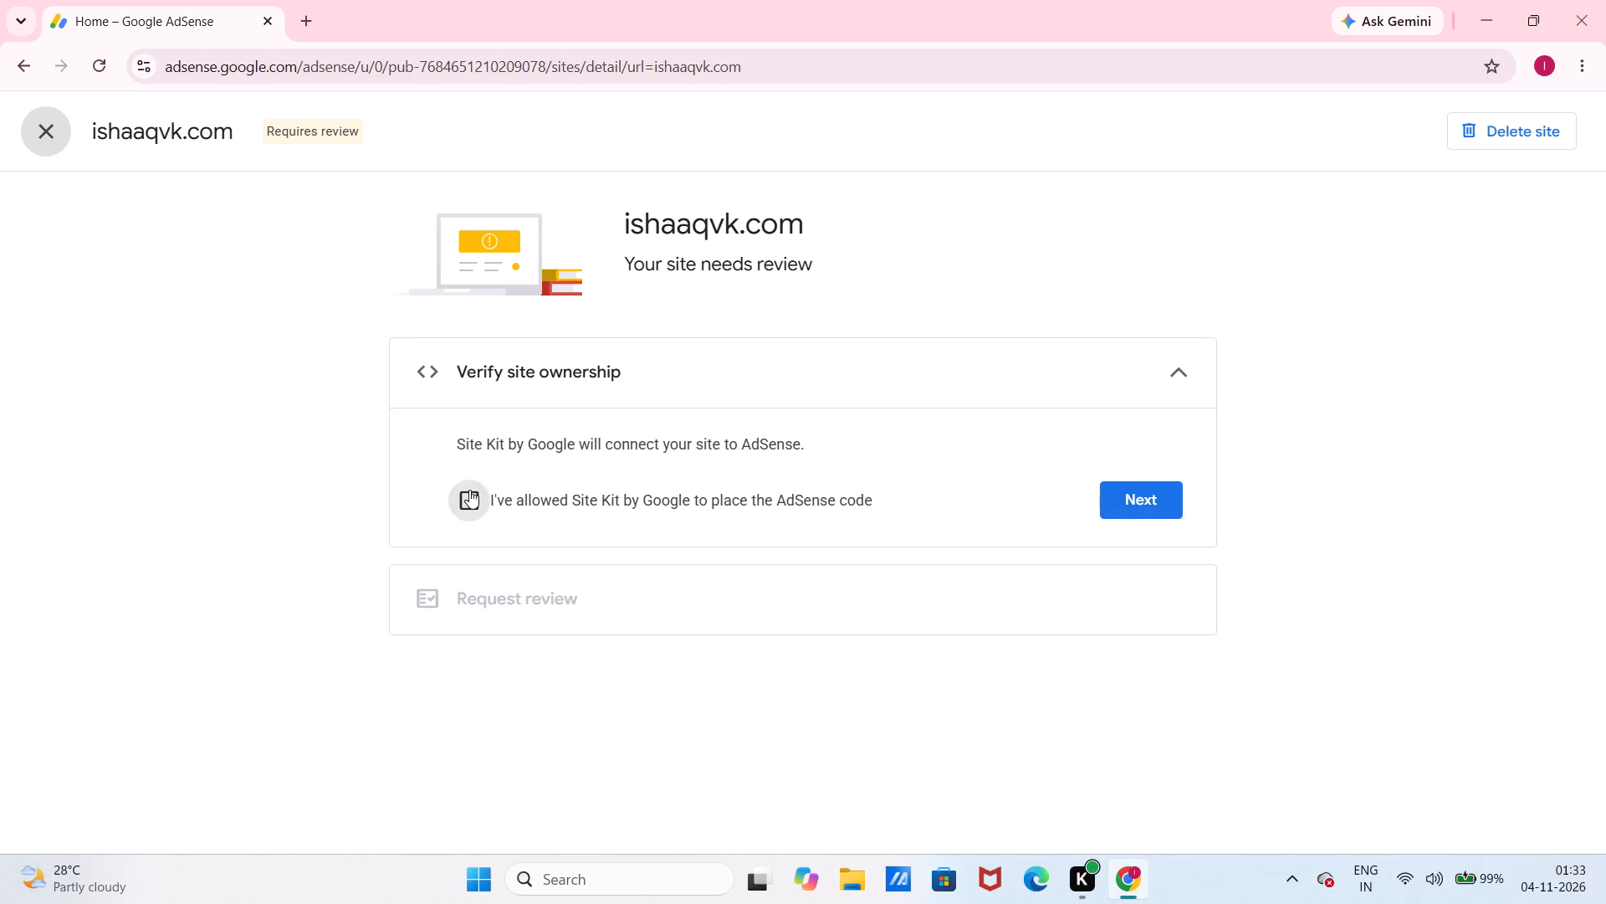
# Complete the site ownership verification for ishaaqvk.com through Site Kit and request the AdSense site review.
pyautogui.click(1105, 498)
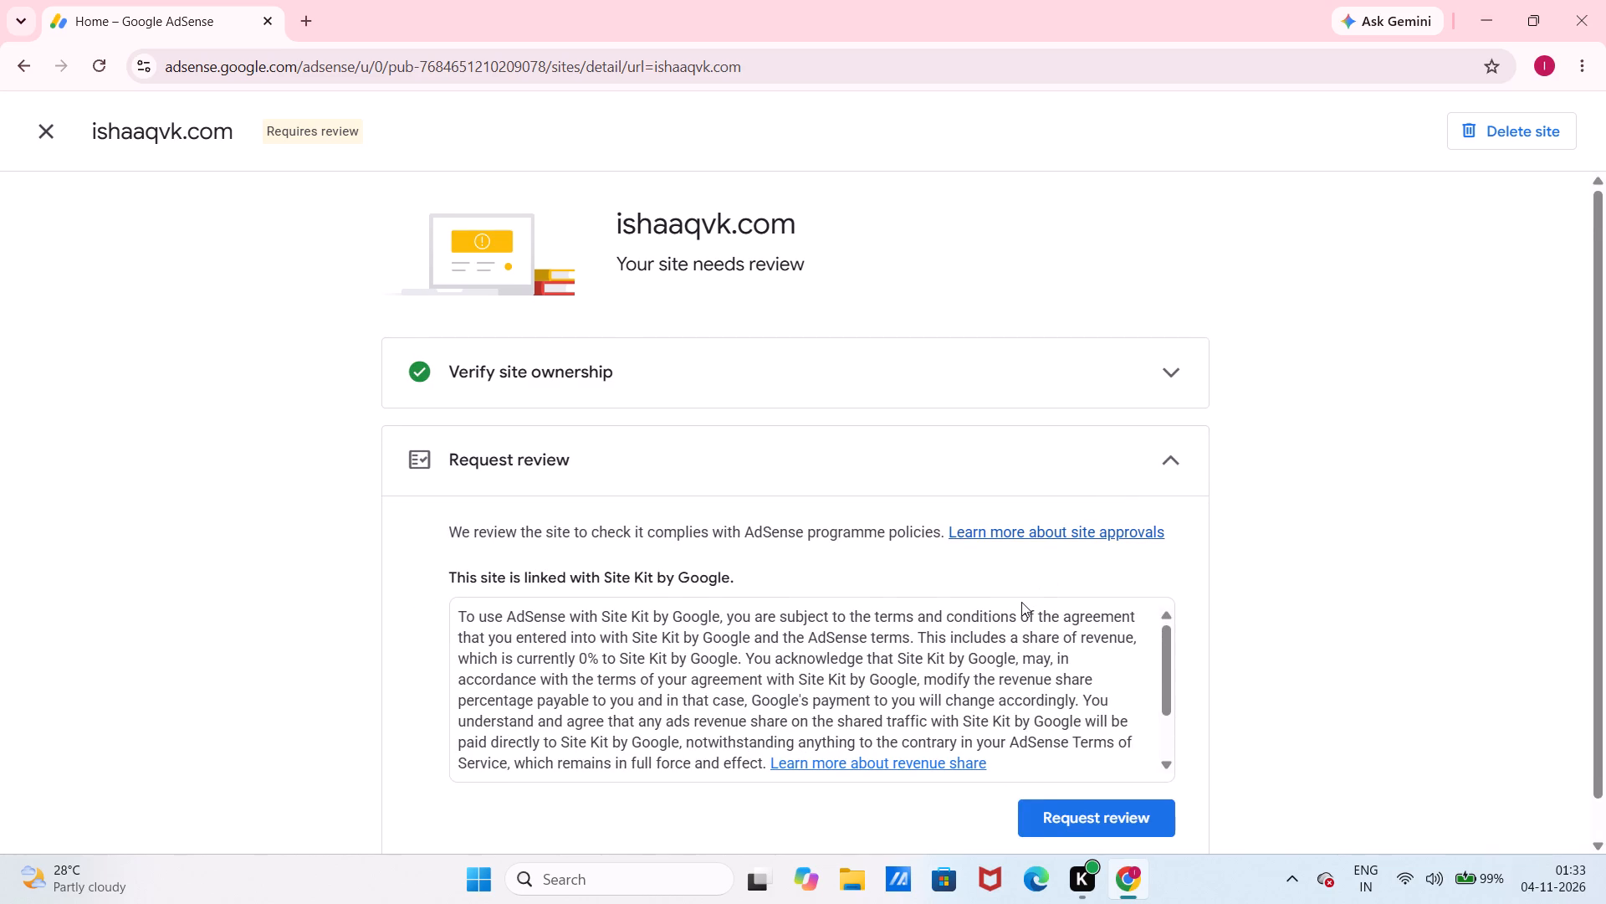
pyautogui.scroll(-1, 1021, 602)
pyautogui.click(1054, 775)
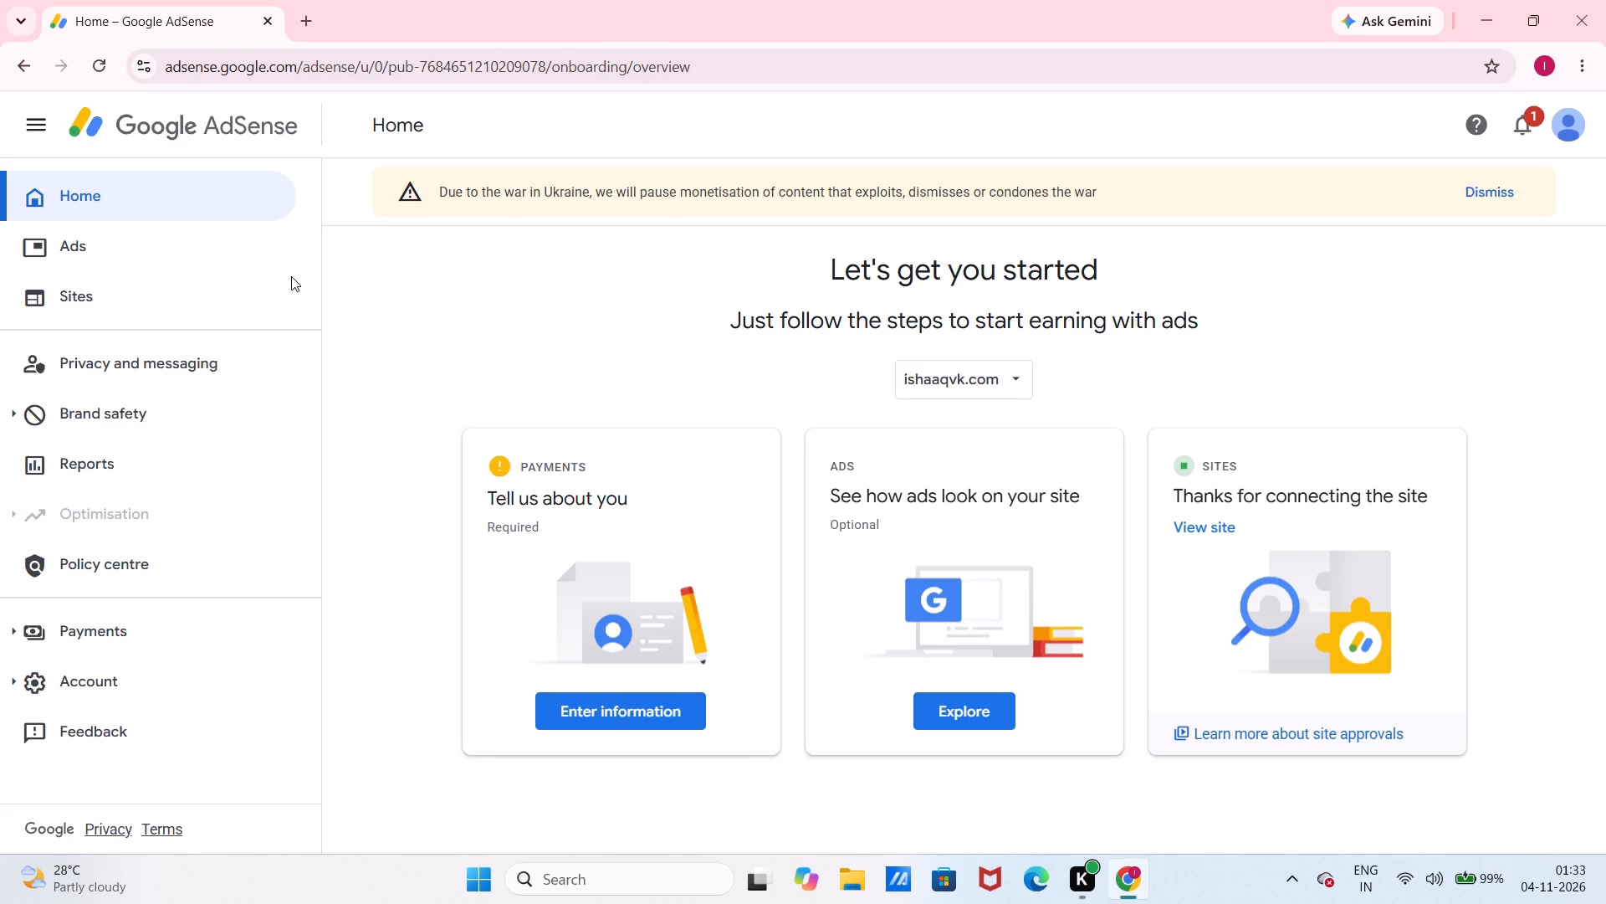
# Open the WordPress admin address ishaaqvk.com/wp-admin in a new browser tab.
pyautogui.click(300, 29)
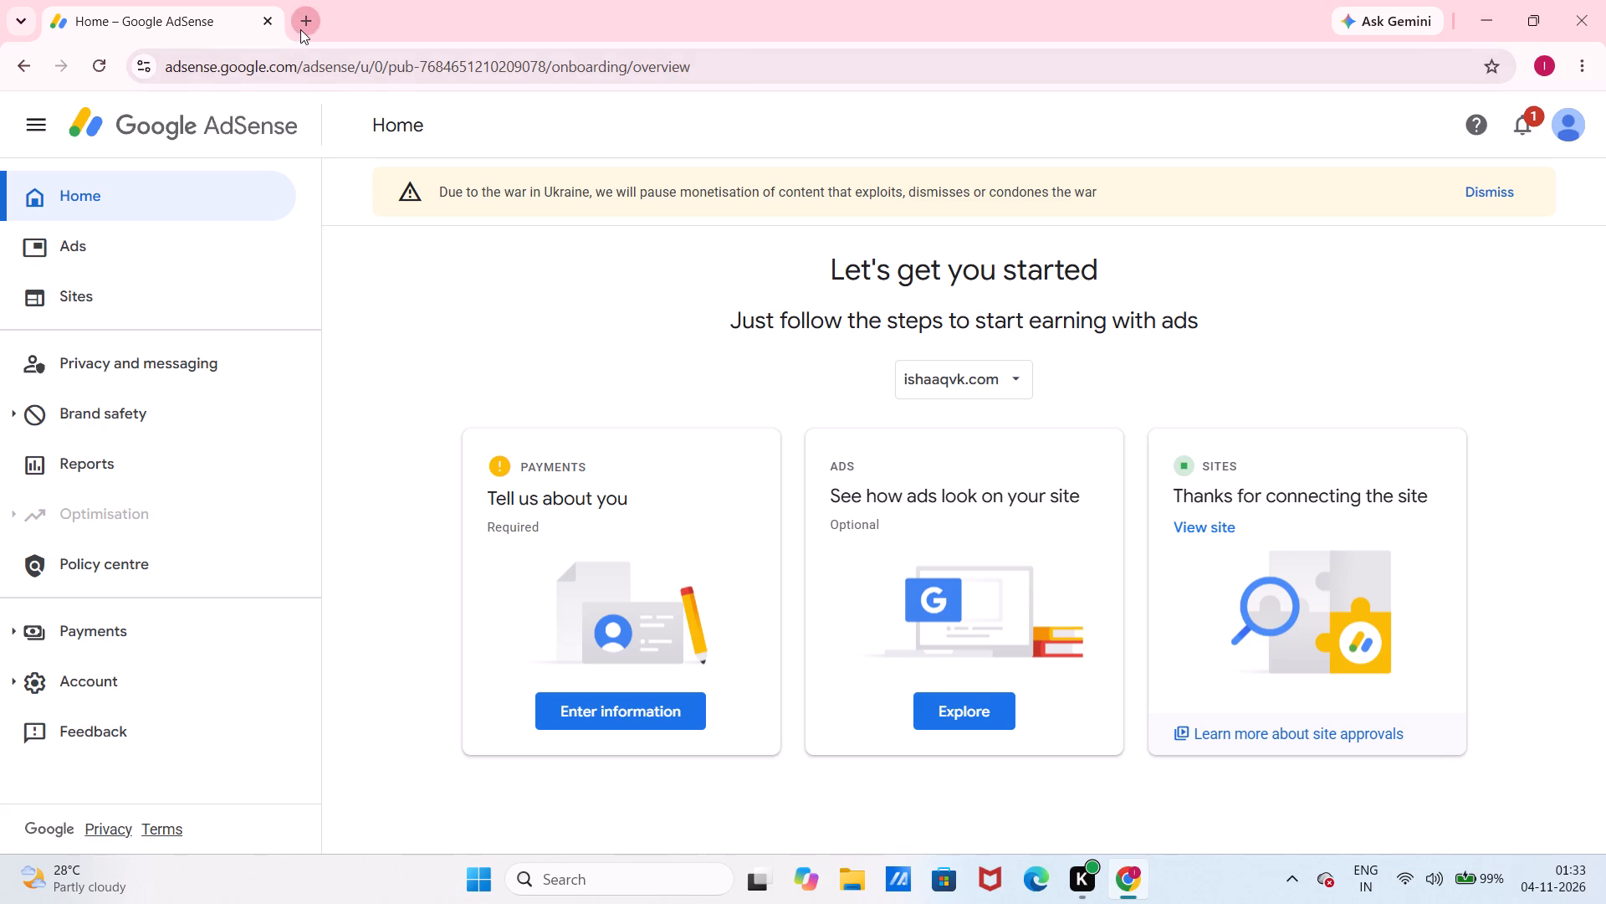
pyautogui.write('ishaaqvk')
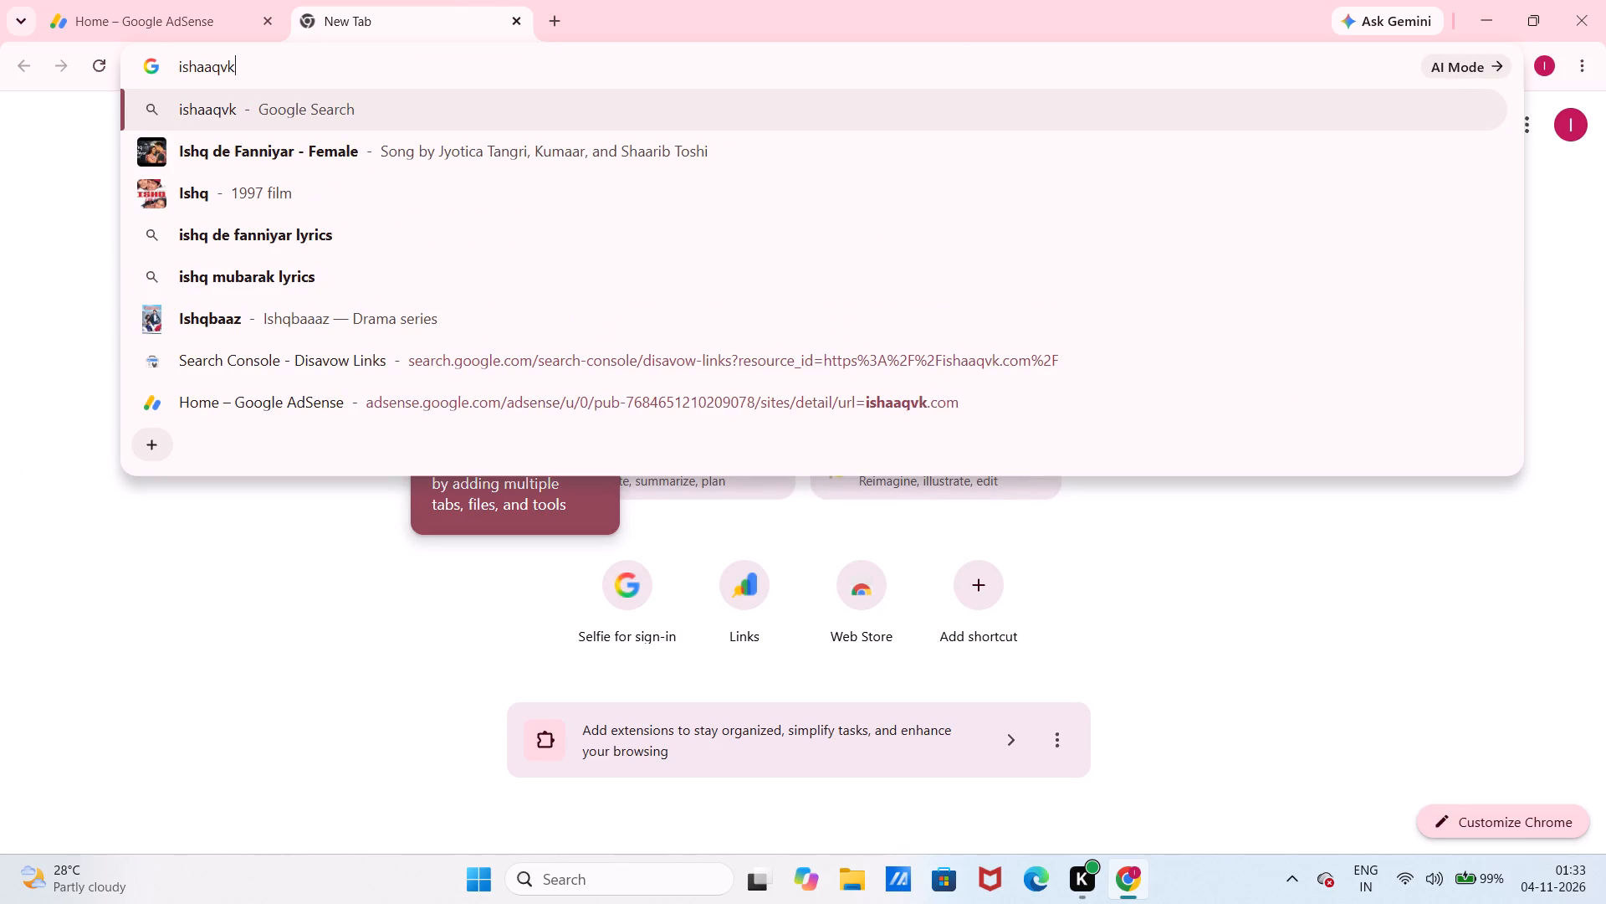
pyautogui.write('.com')
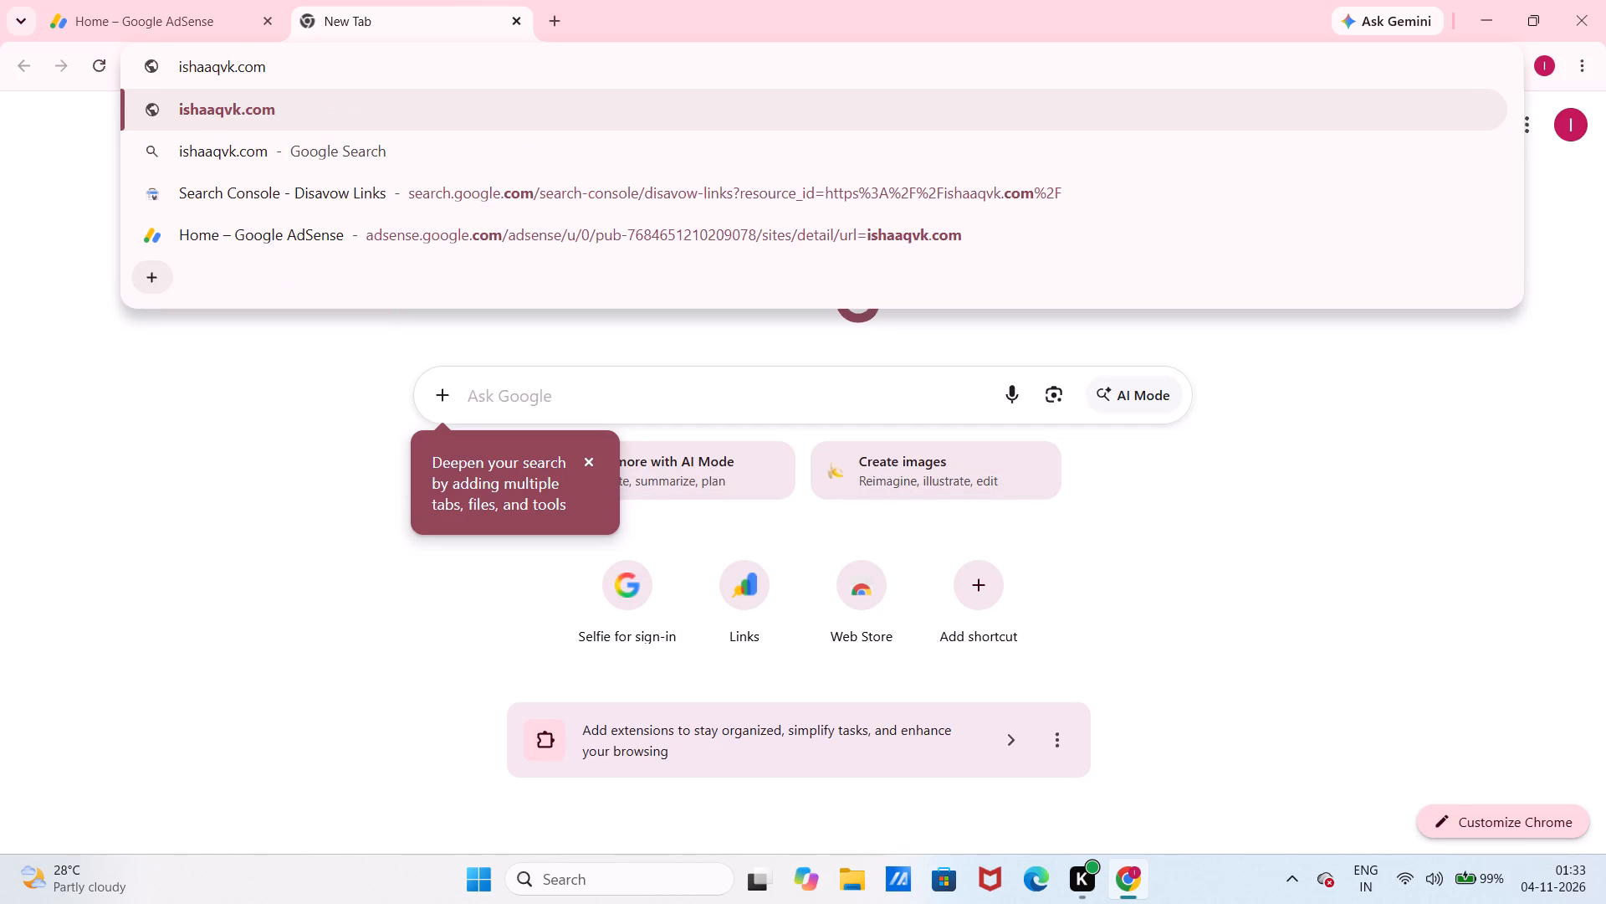
pyautogui.hotkey('shift', '?')
pyautogui.press('BackSpace')
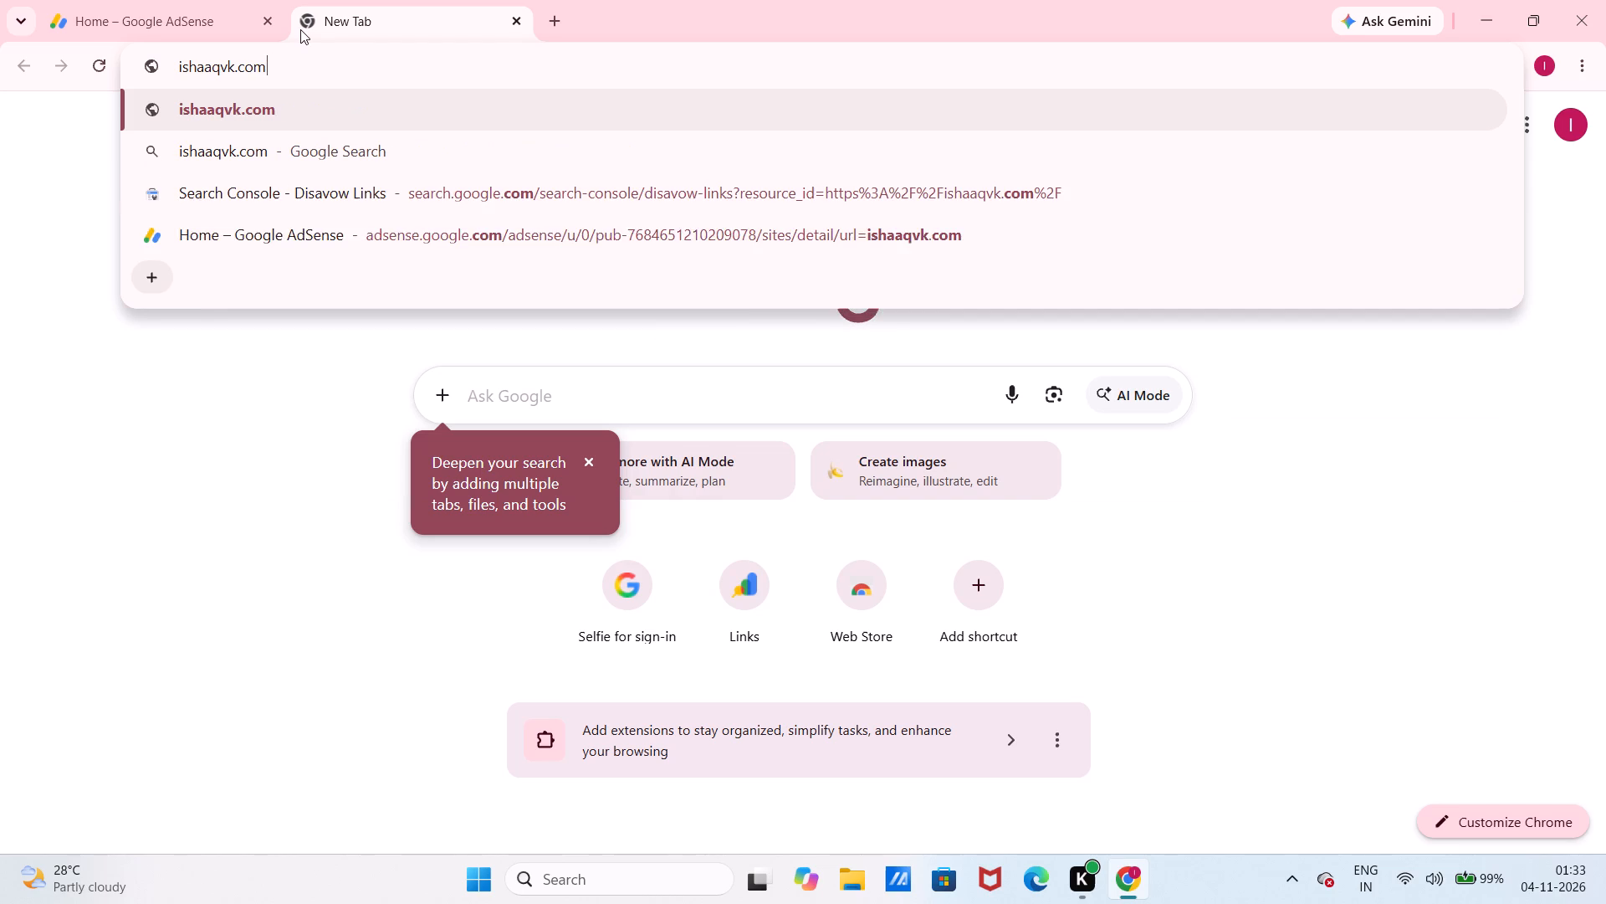
pyautogui.press('/')
pyautogui.write('wp')
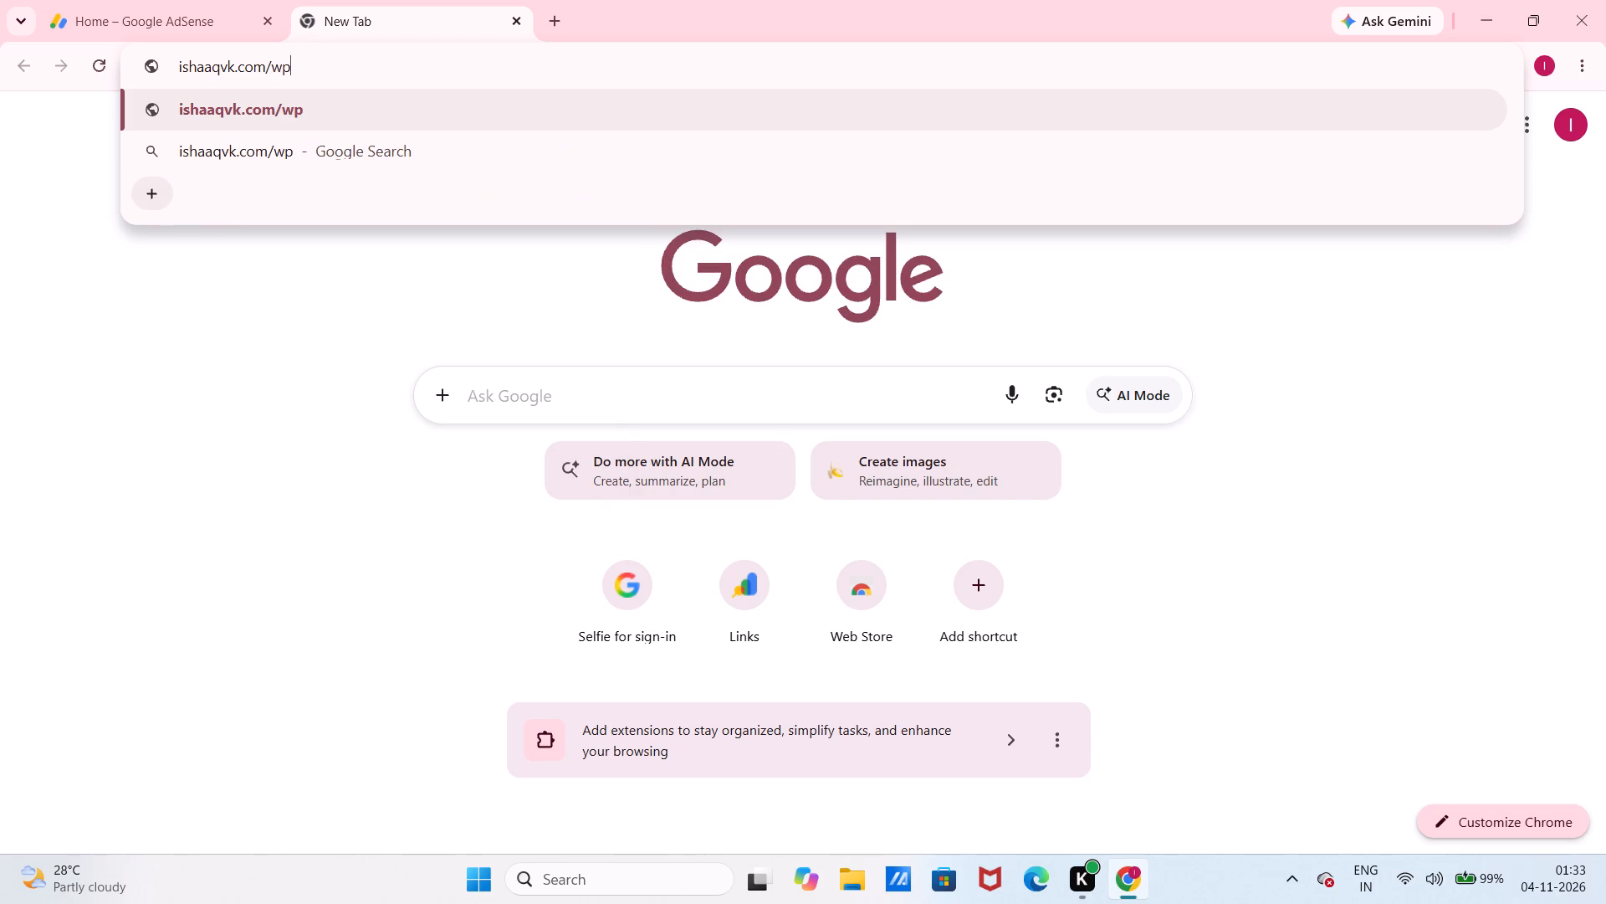
pyautogui.write('-admin')
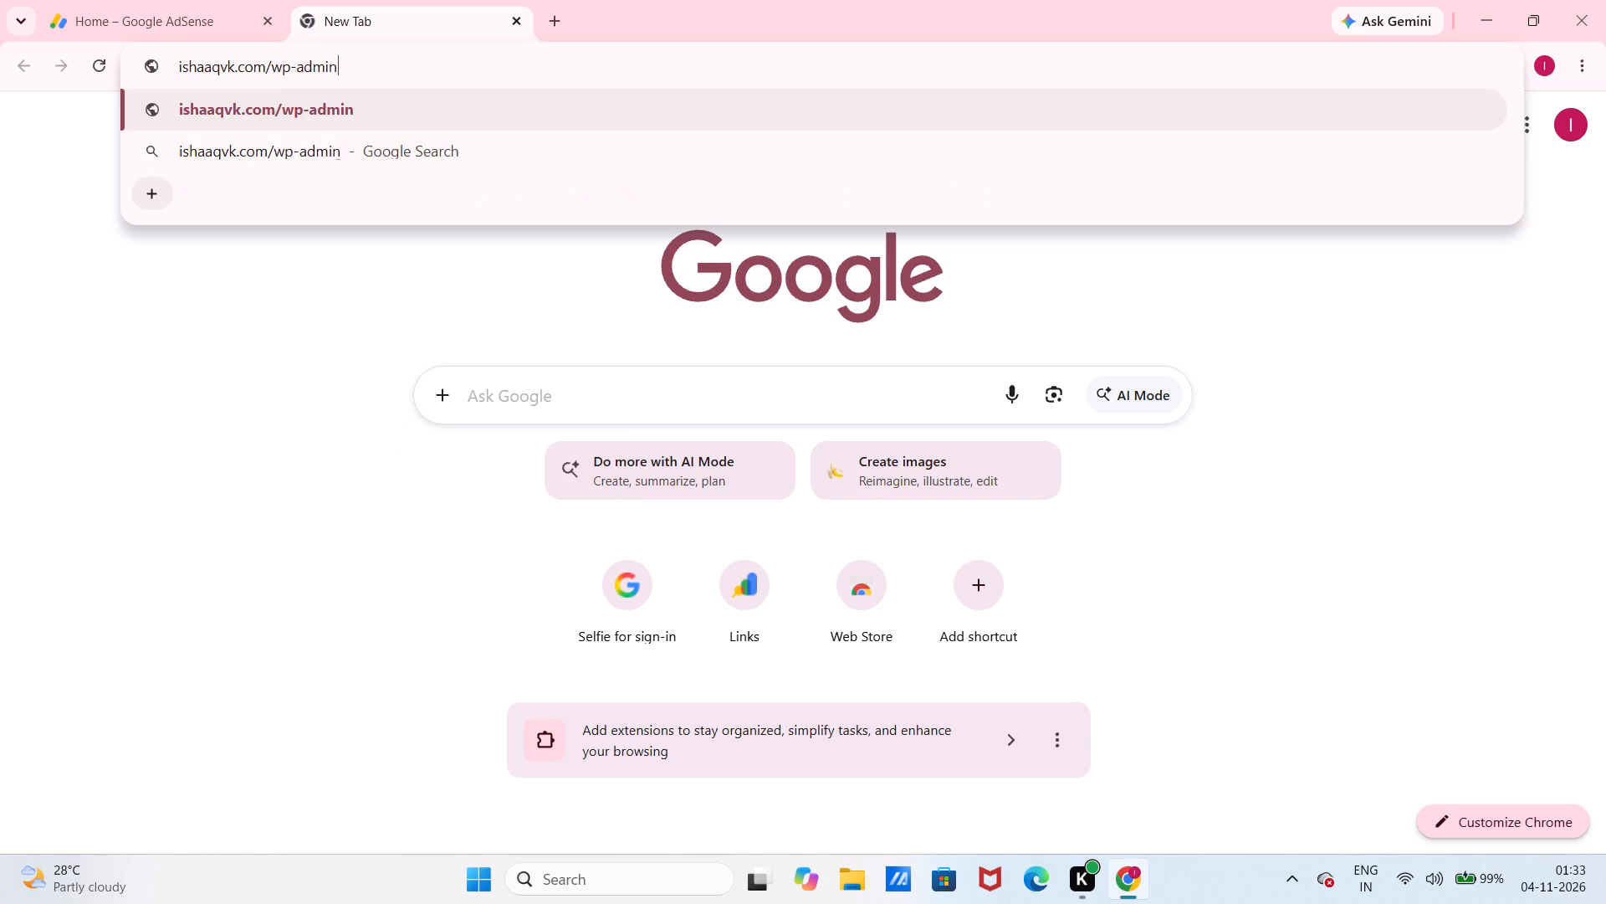
pyautogui.press('Return')
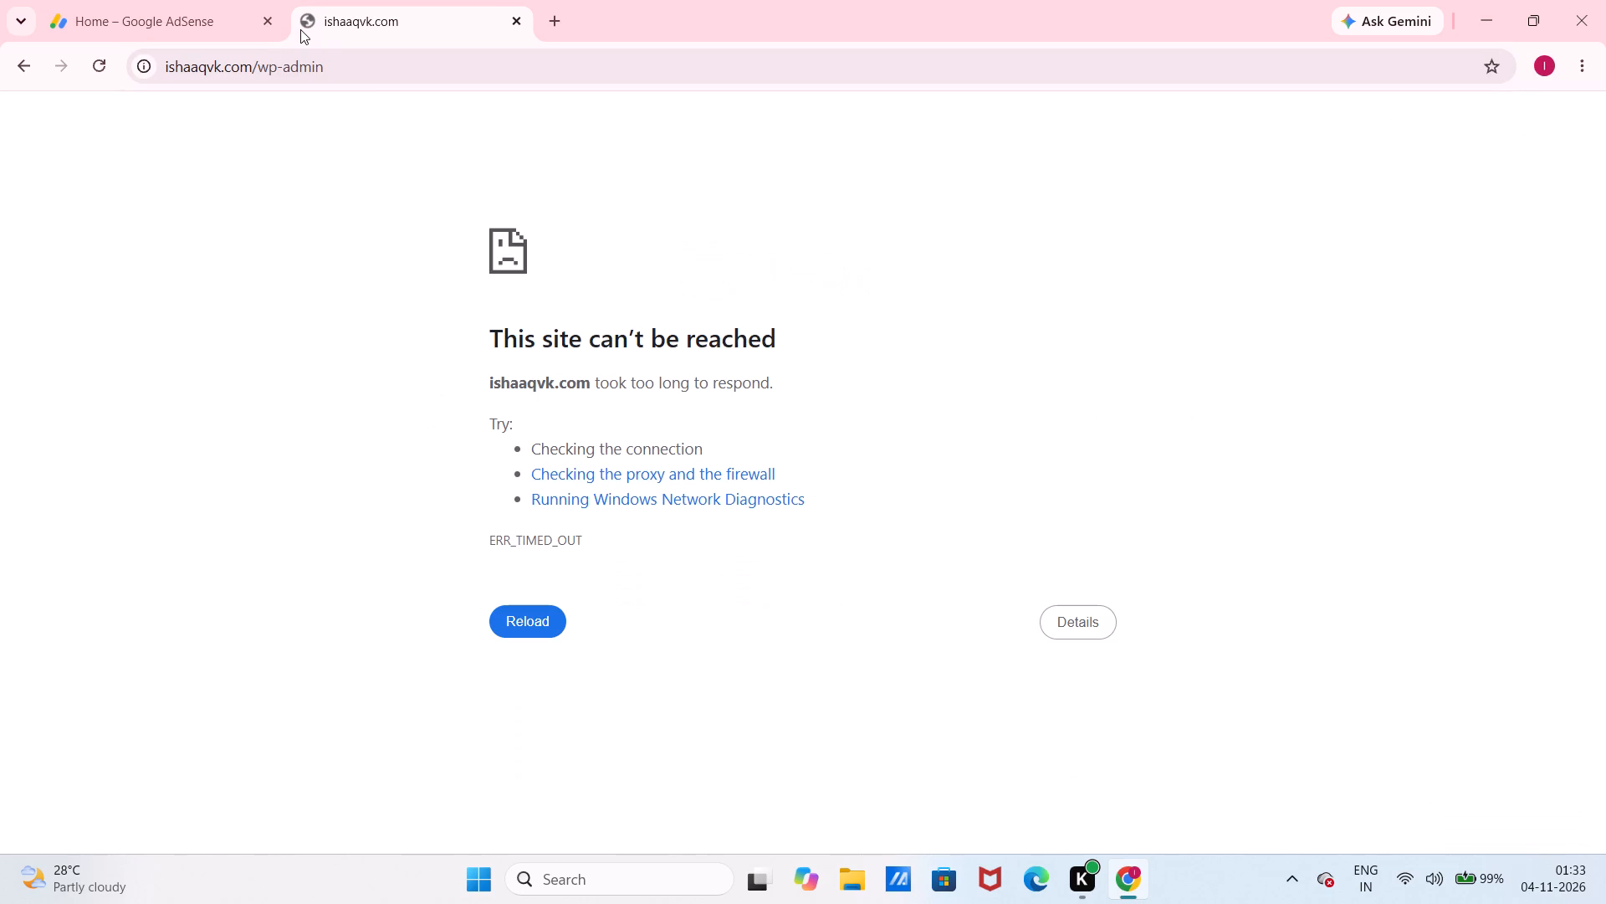
# Go back to the AdSense home page and open another new browser tab.
pyautogui.click(229, 25)
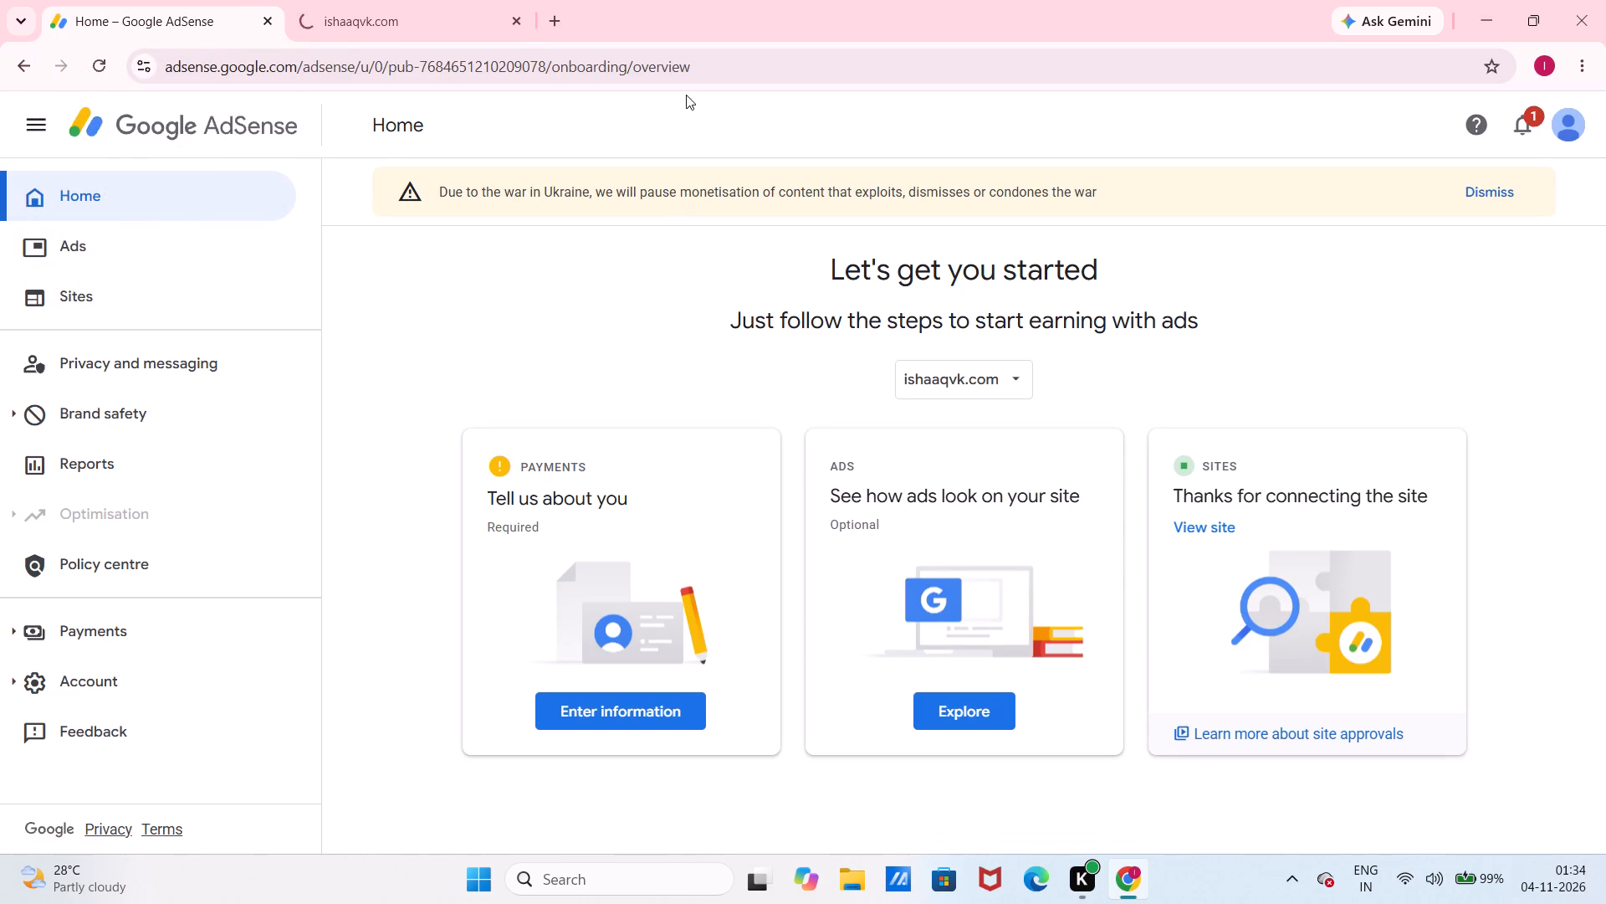
pyautogui.click(564, 22)
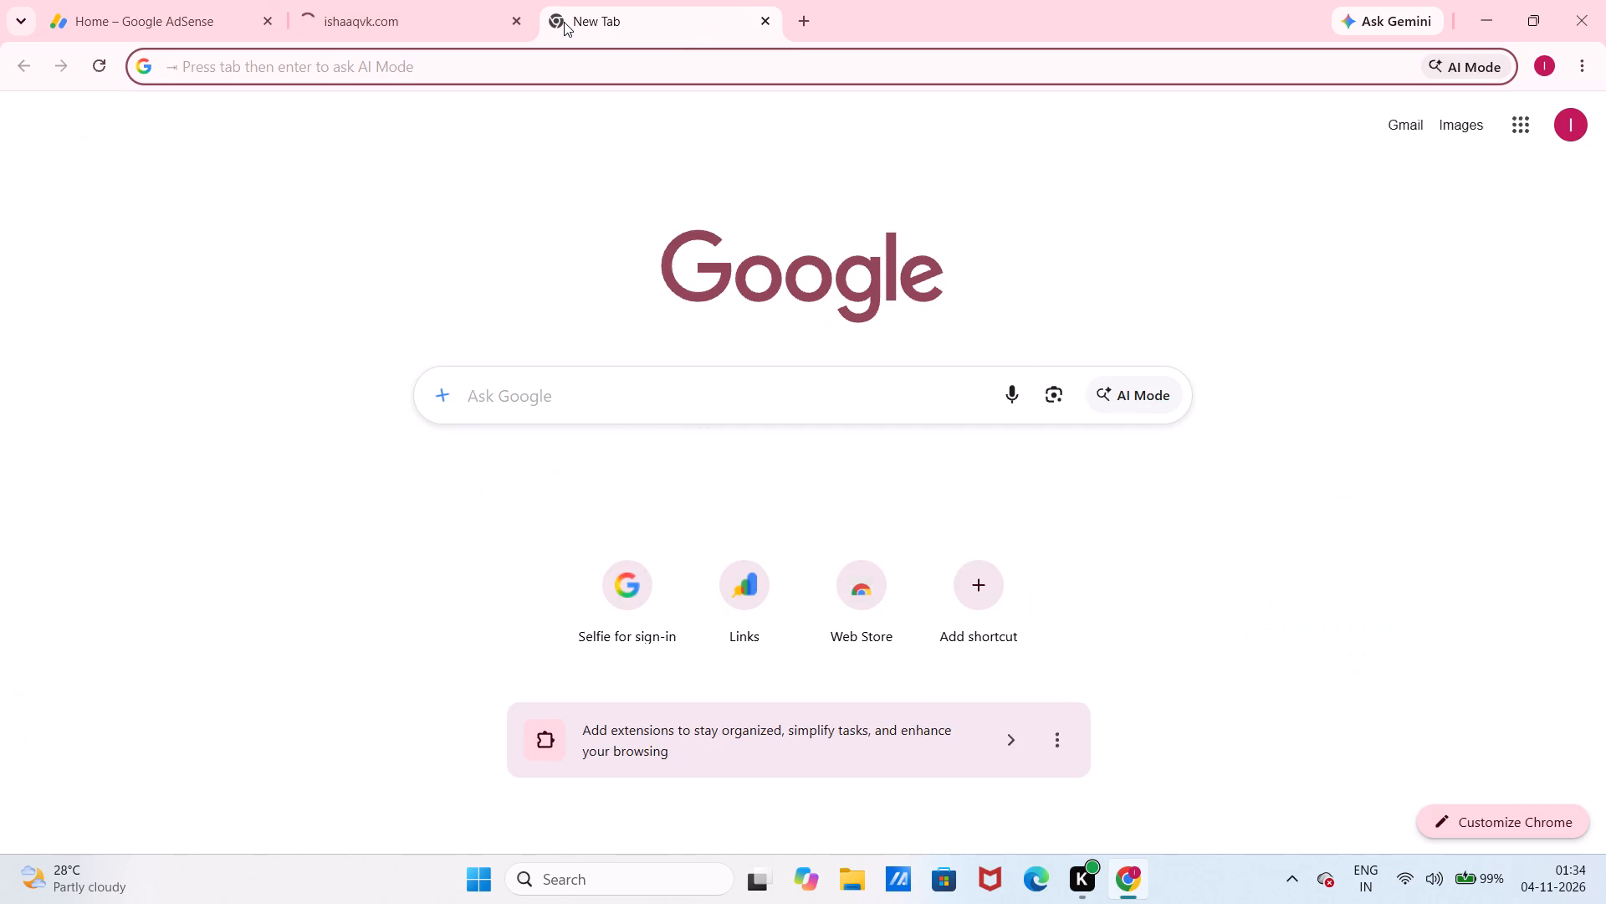
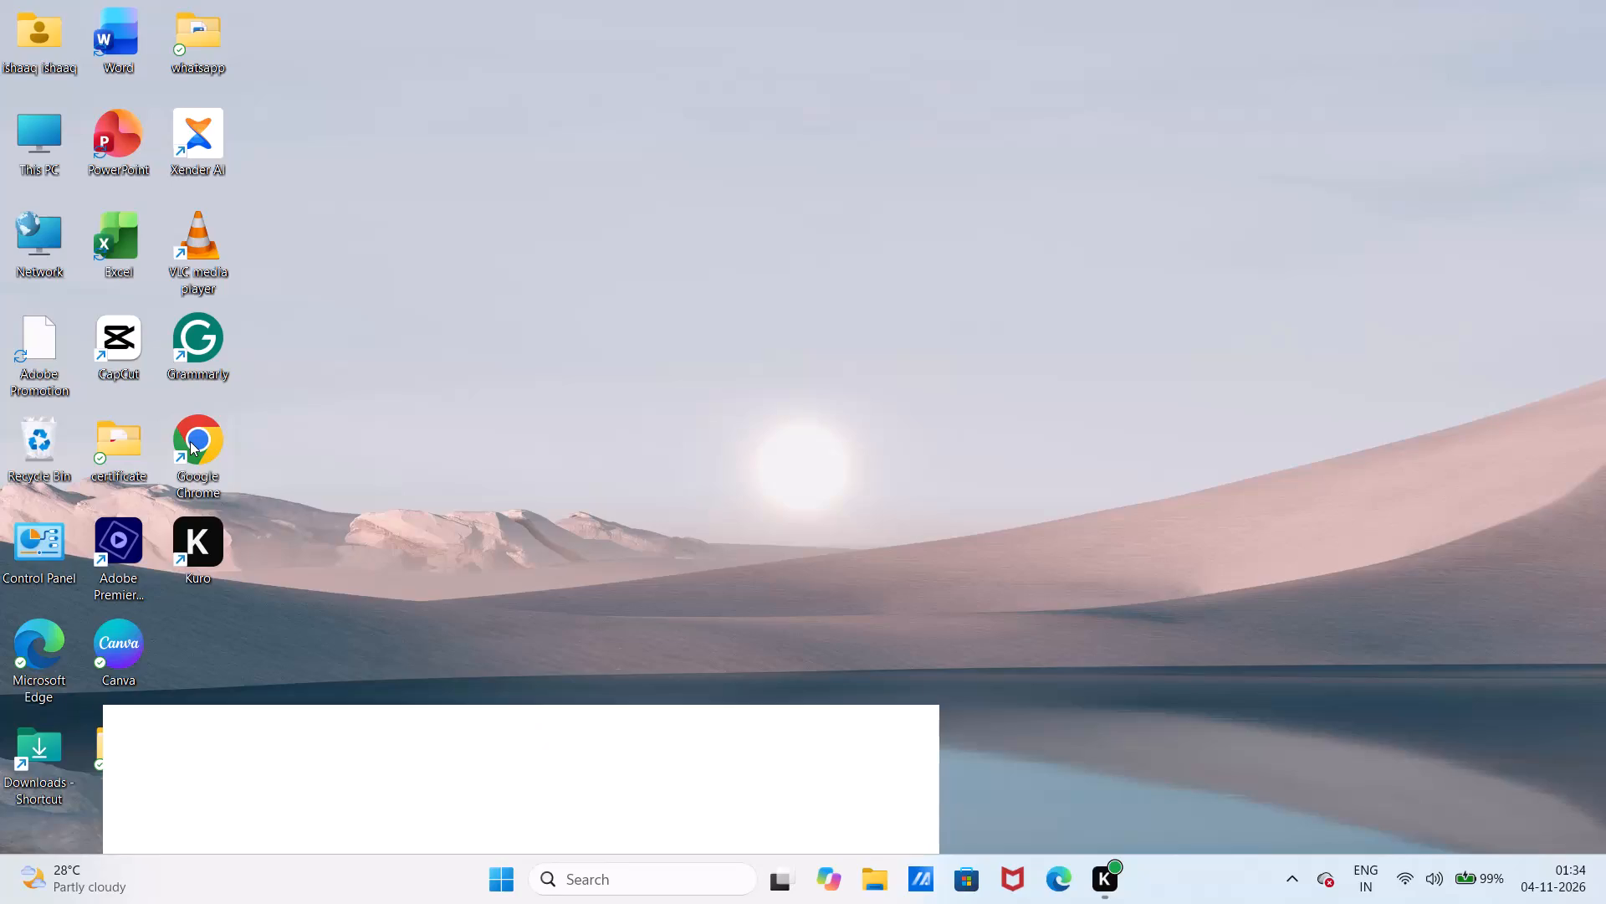
# Launch Google Chrome from the desktop and open a browser window with the profile labelled Ishaq.
pyautogui.doubleClick(190, 441)
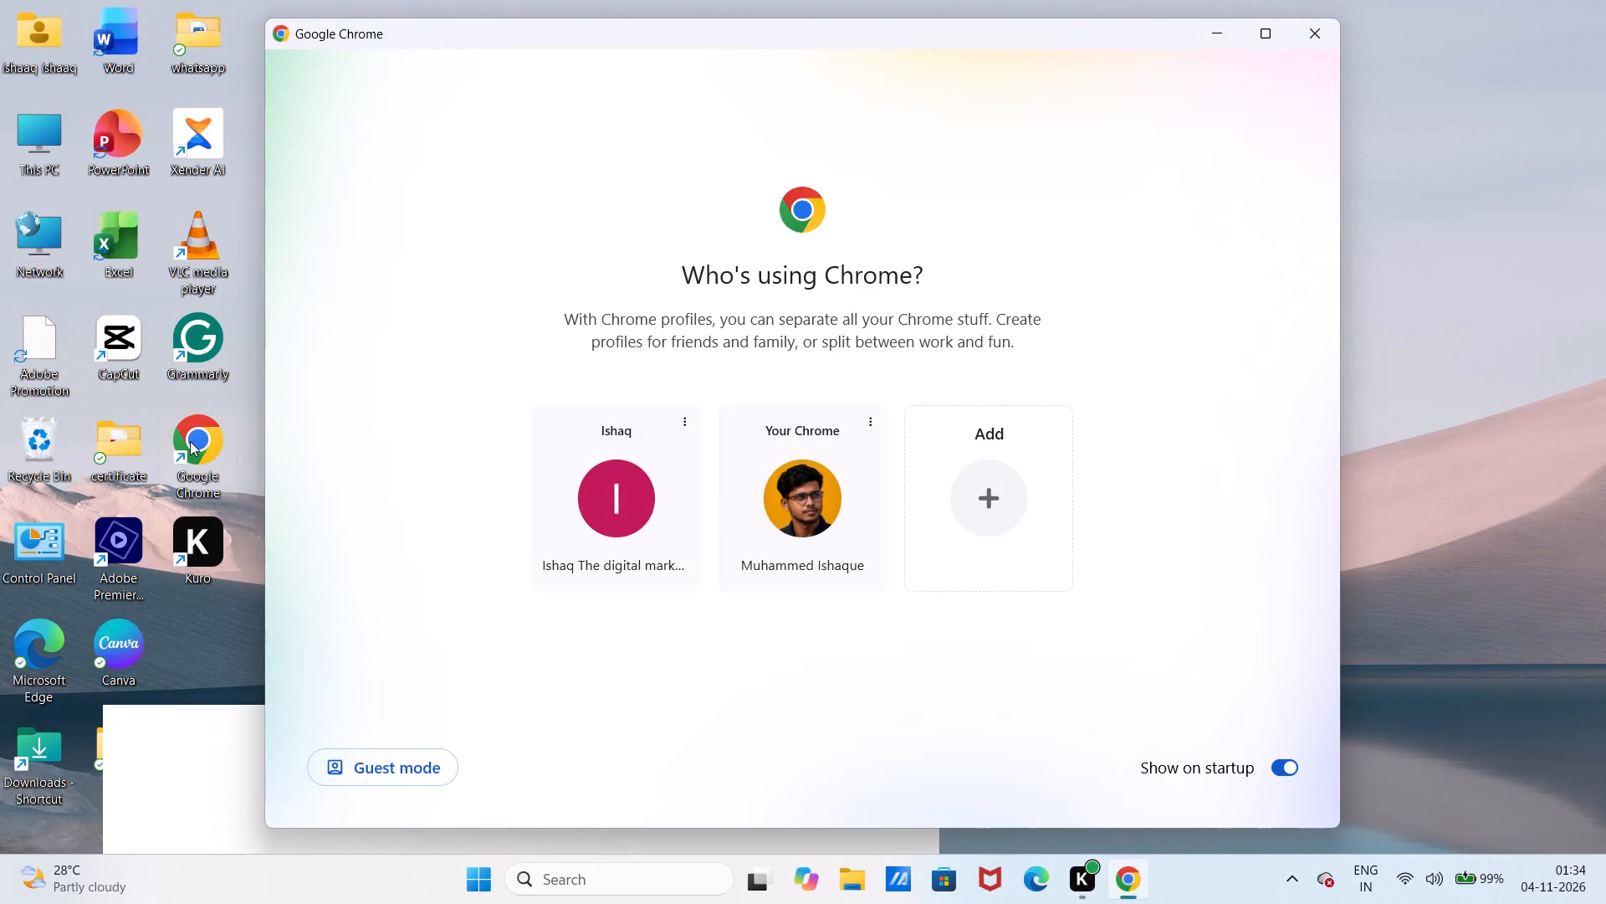
pyautogui.doubleClick(563, 507)
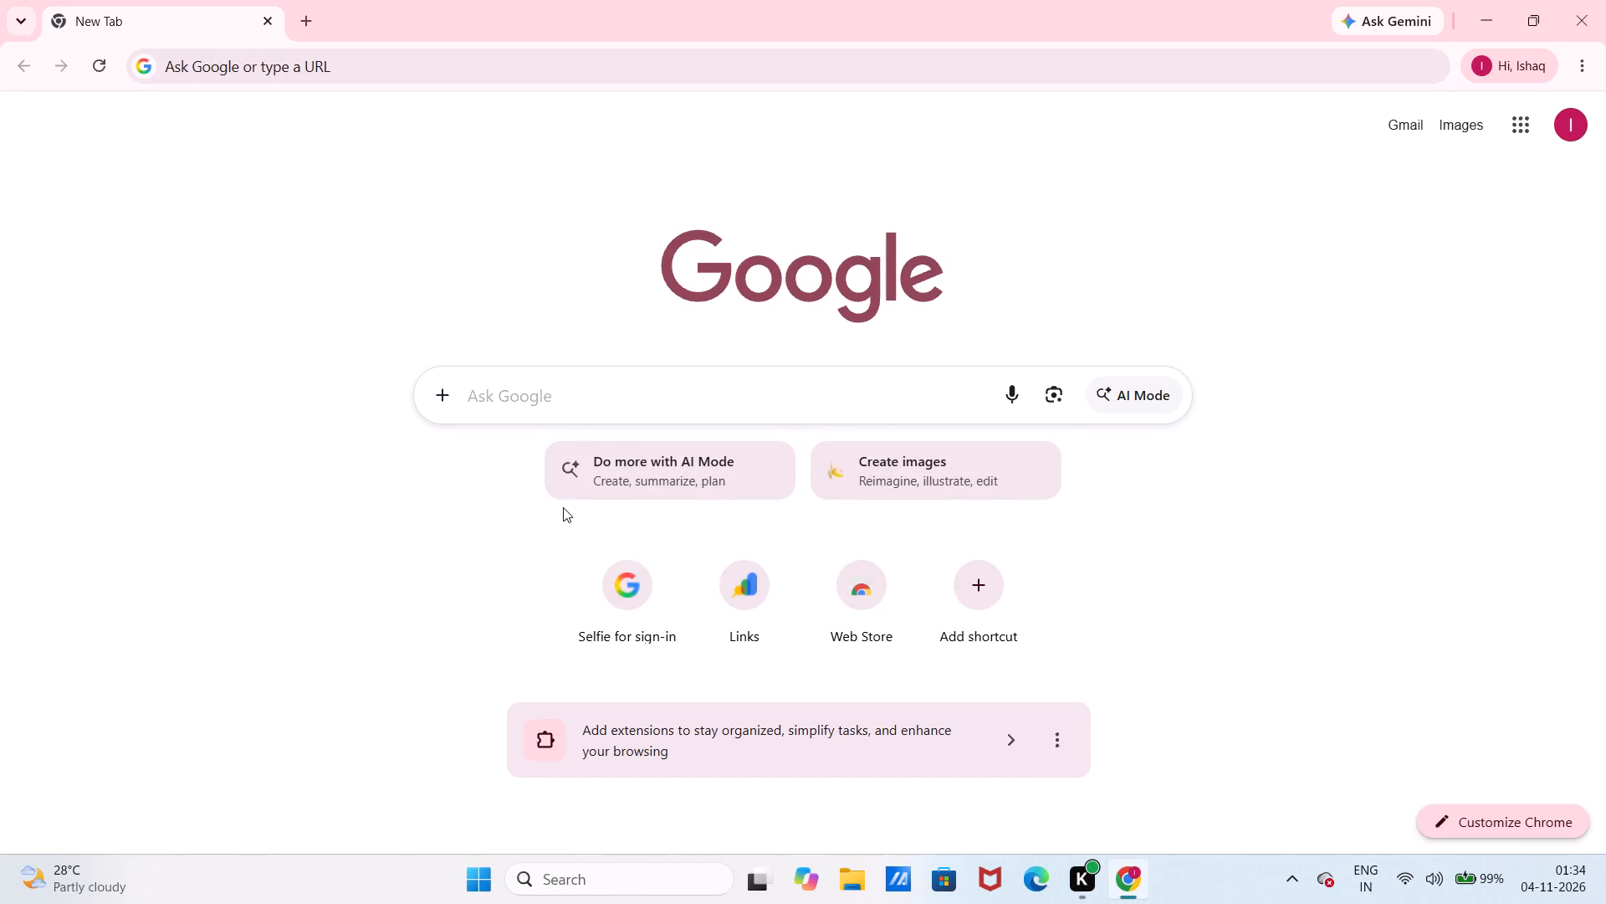
pyautogui.click(265, 31)
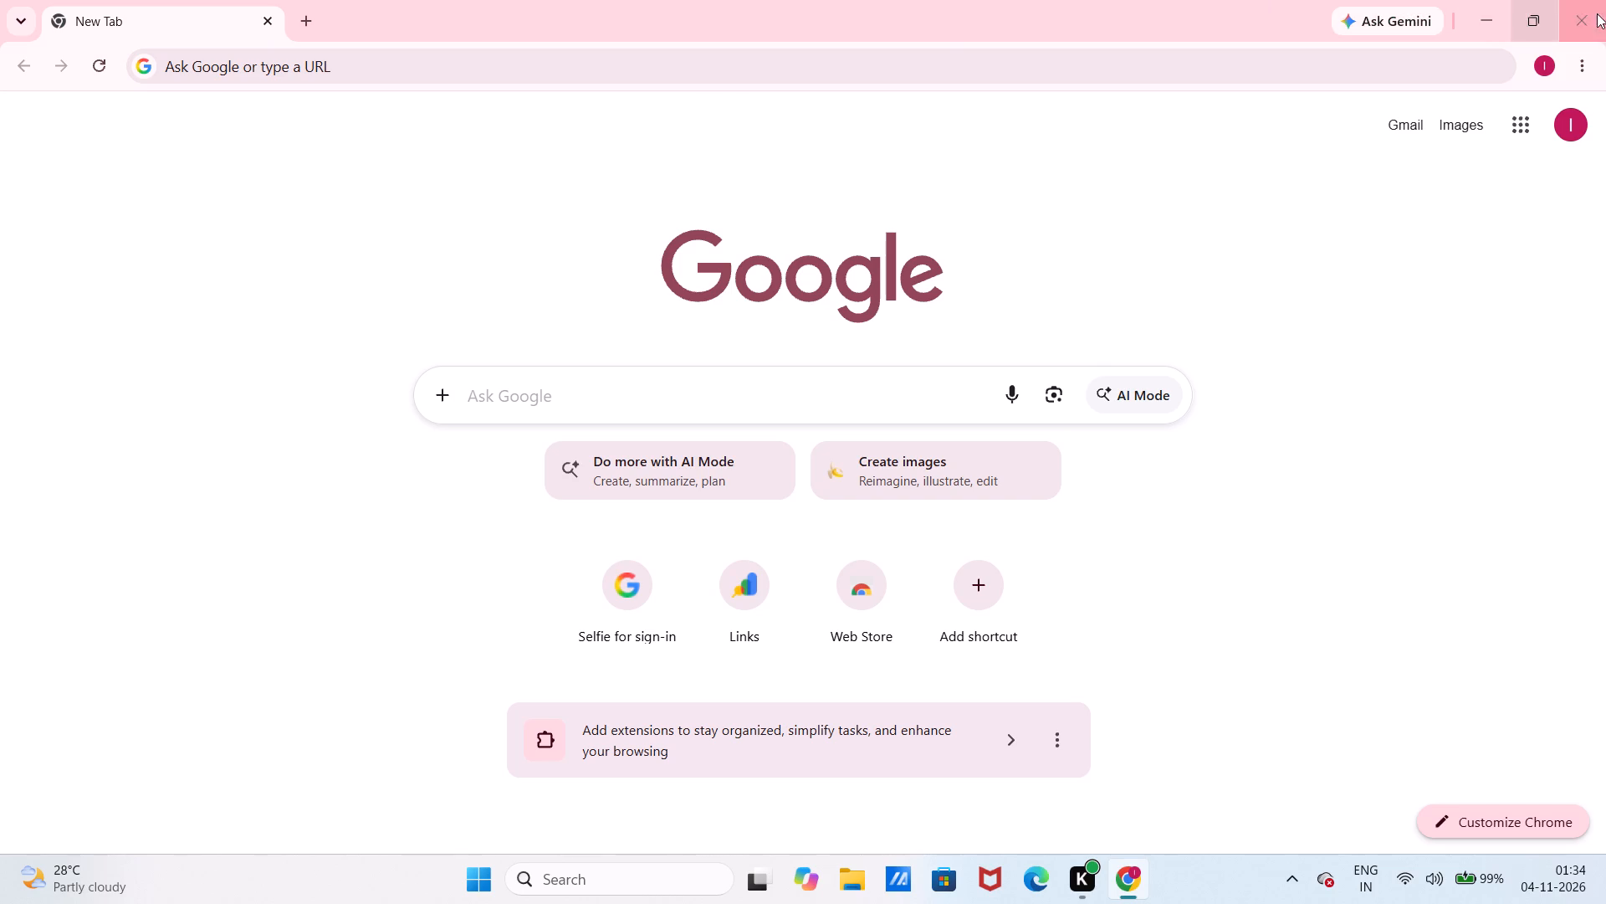
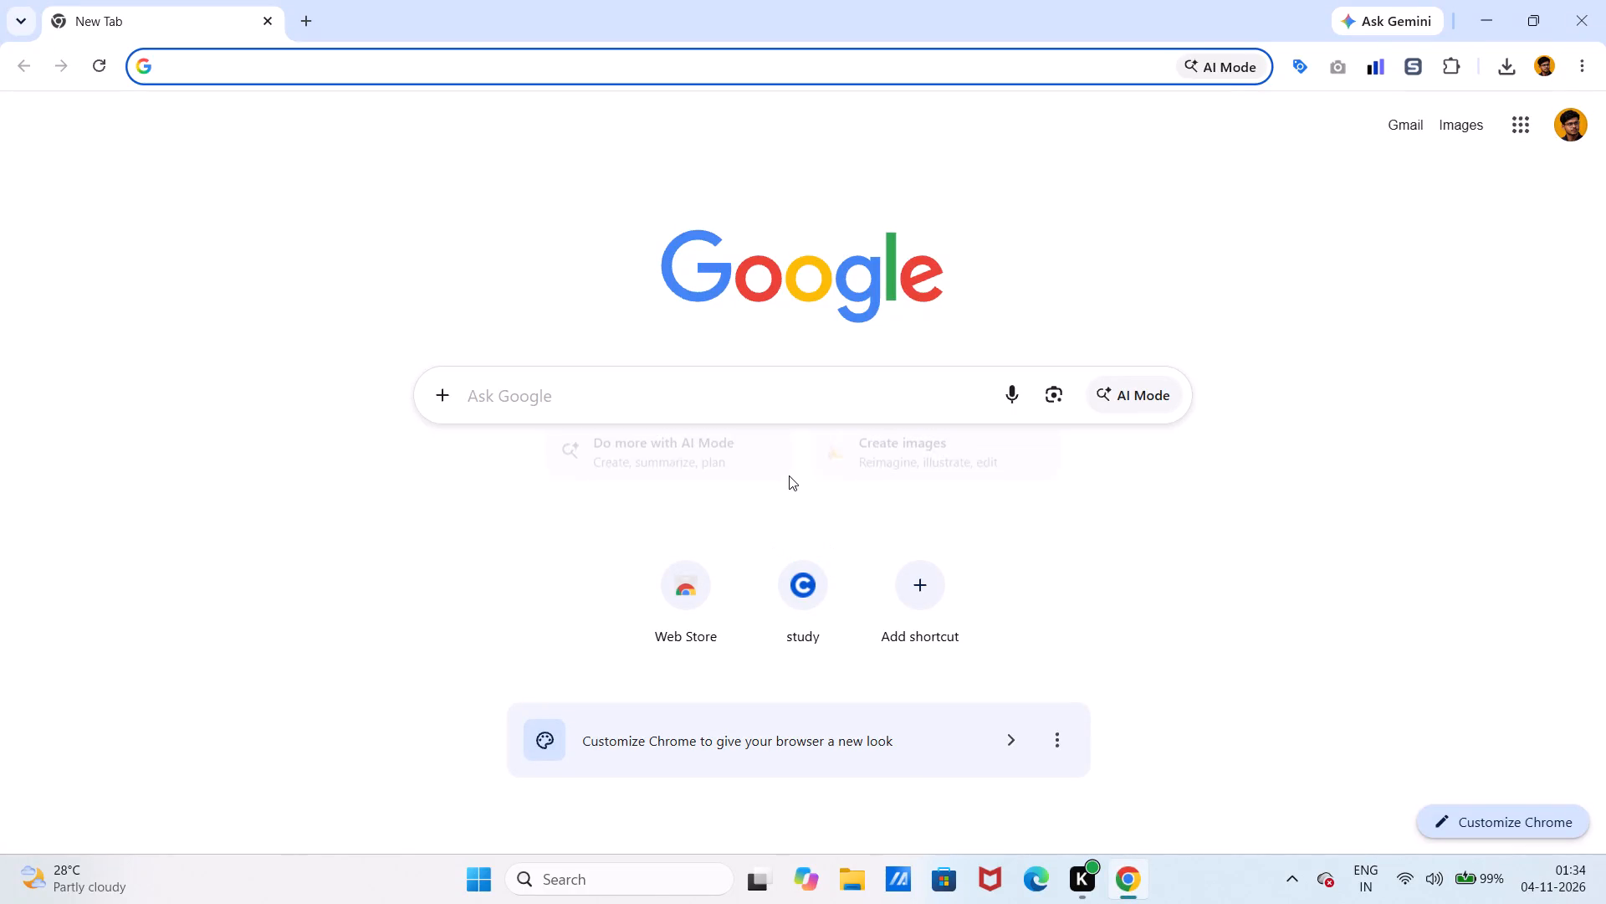
# Open the WordPress admin dashboard of ishaaqvk.com at ishaaqvk.com/wp-admin.
pyautogui.write('ish')
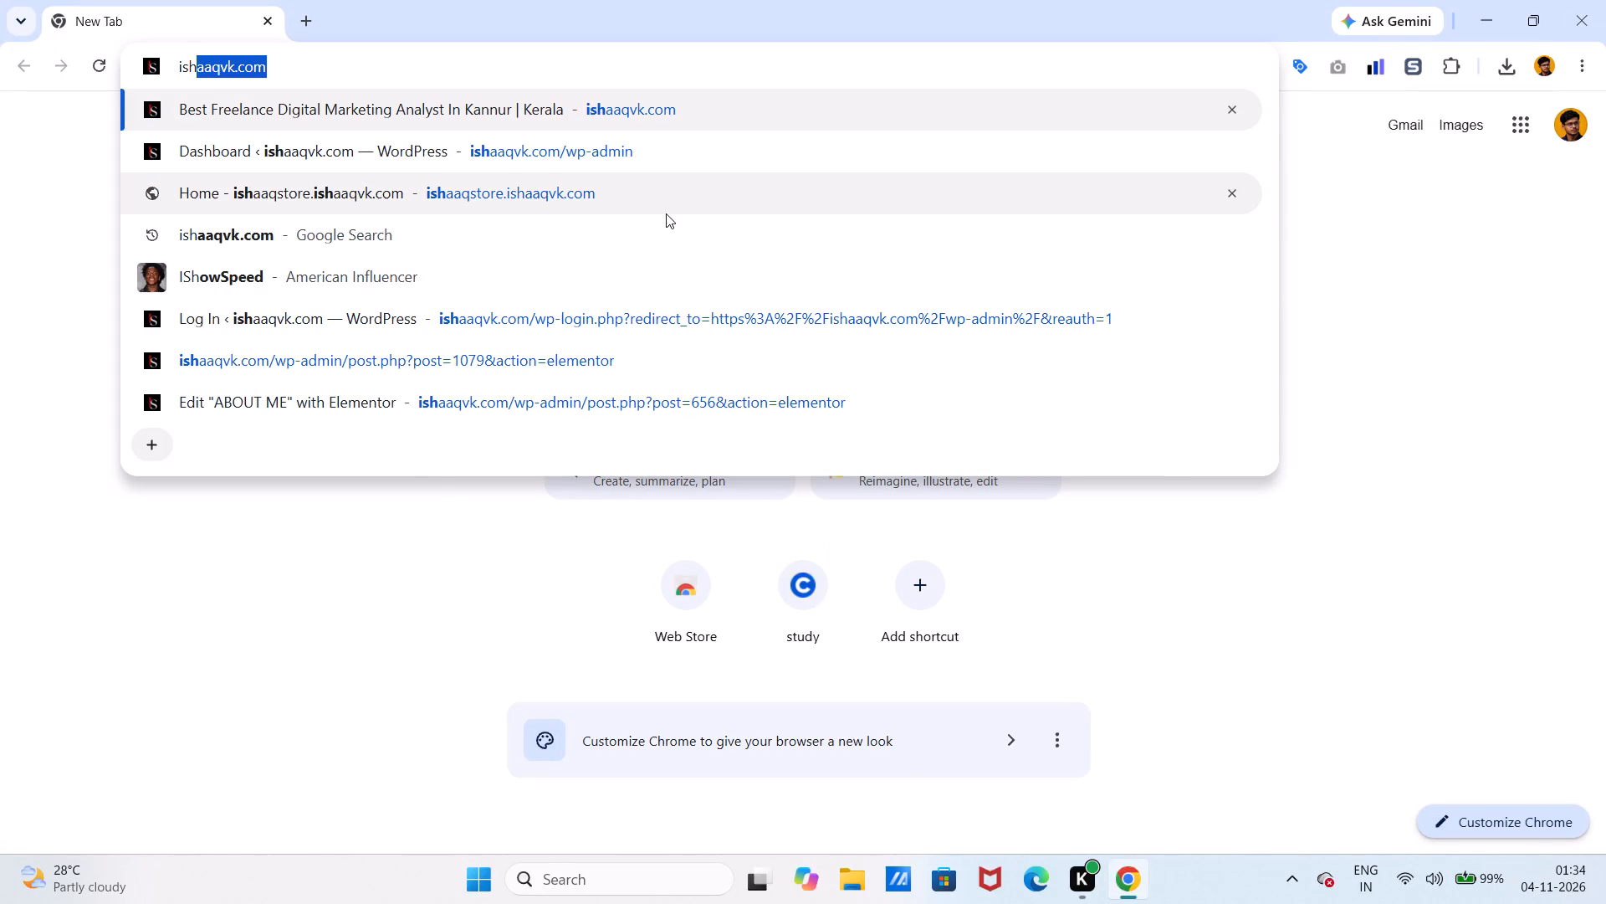
pyautogui.click(658, 156)
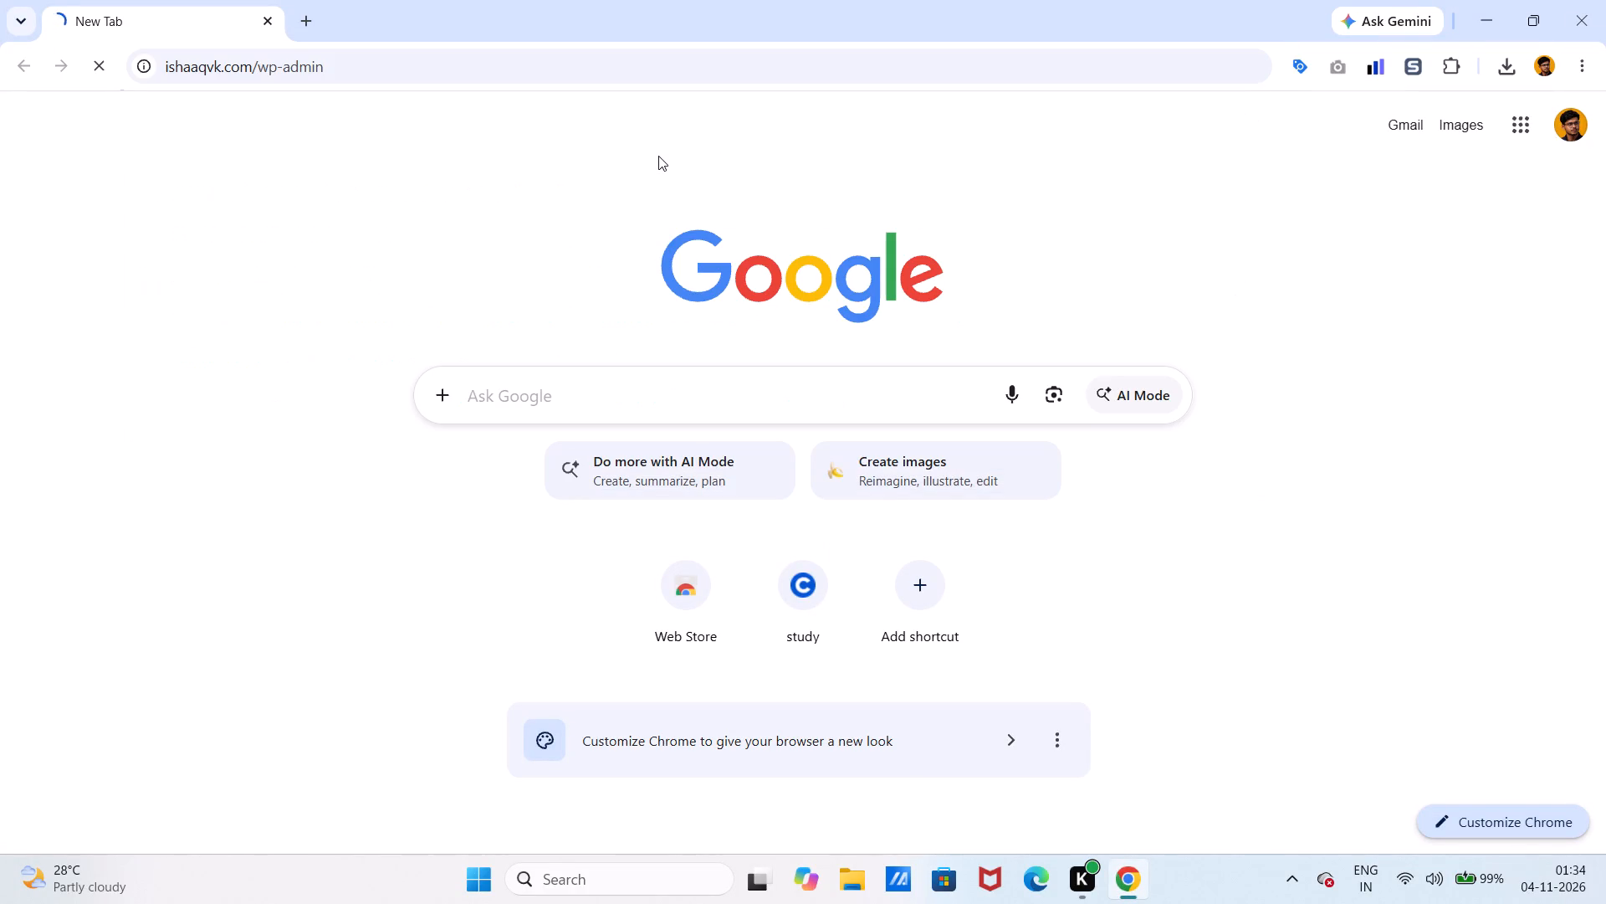
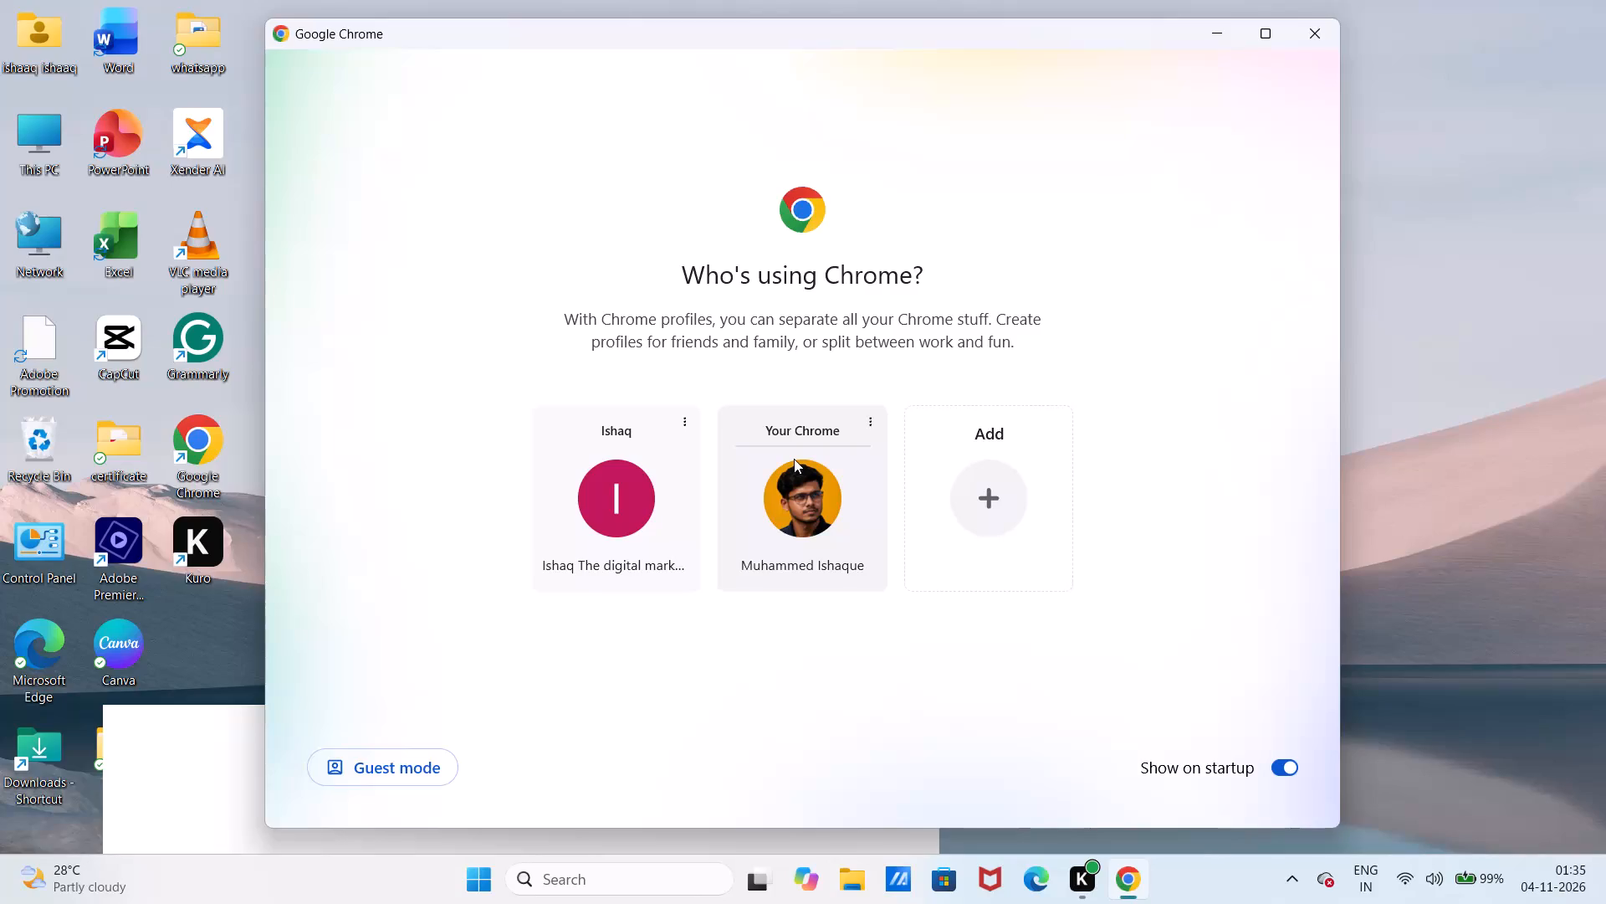
# Open a Chrome window with the profile labelled "Your Chrome".
pyautogui.doubleClick(794, 459)
pyautogui.click(794, 459)
pyautogui.moveTo(794, 459); pyautogui.dragTo(821, 537)
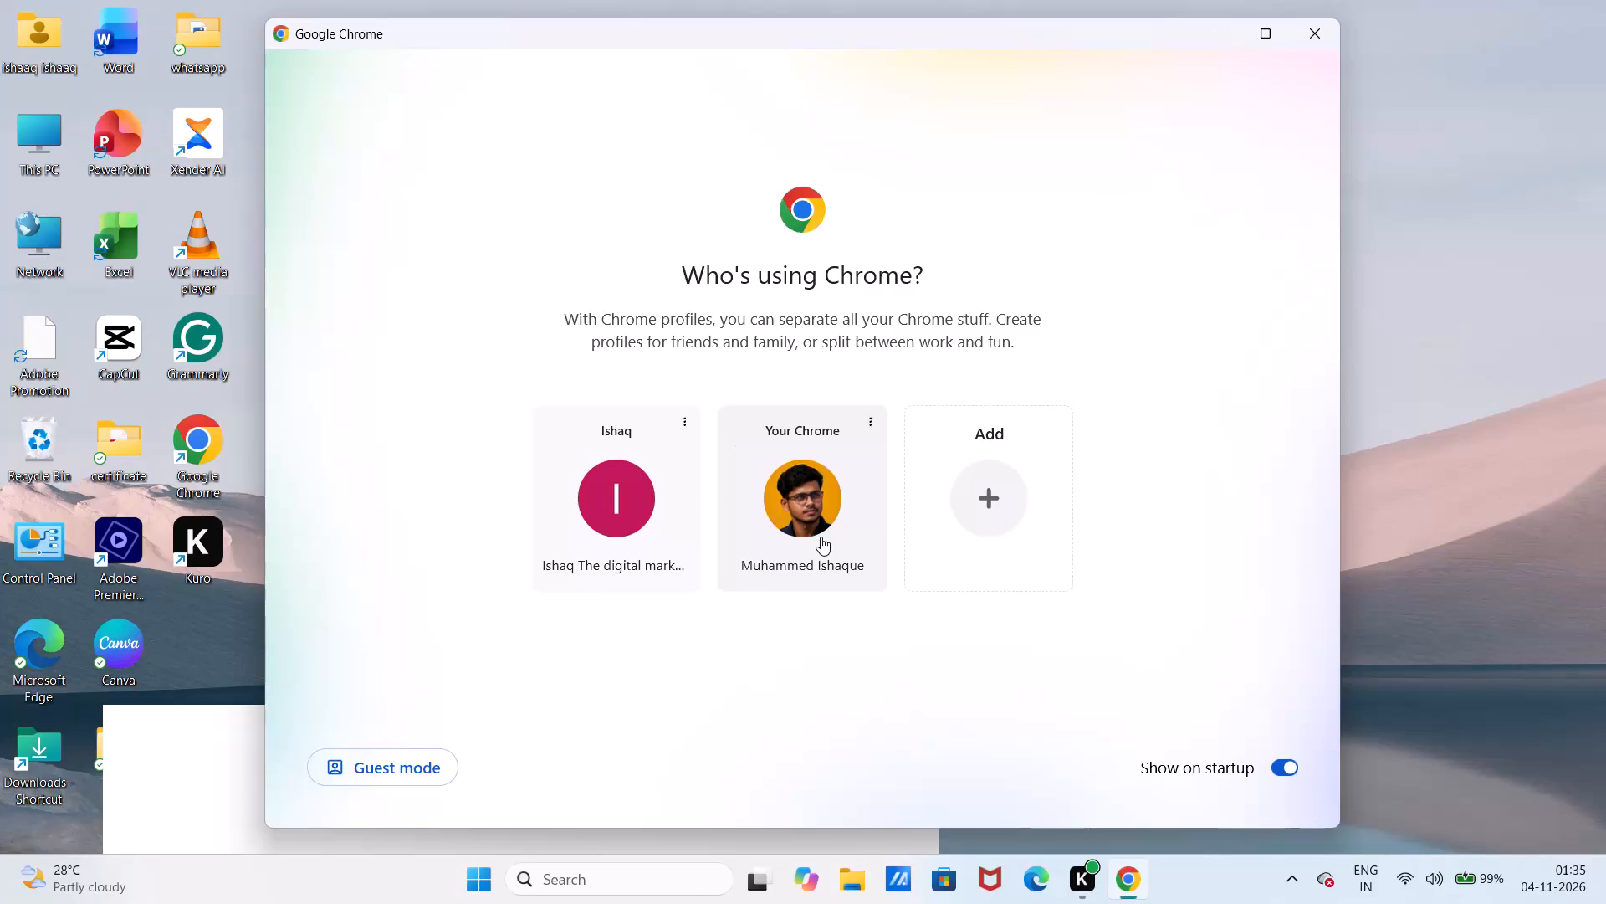
pyautogui.doubleClick(821, 537)
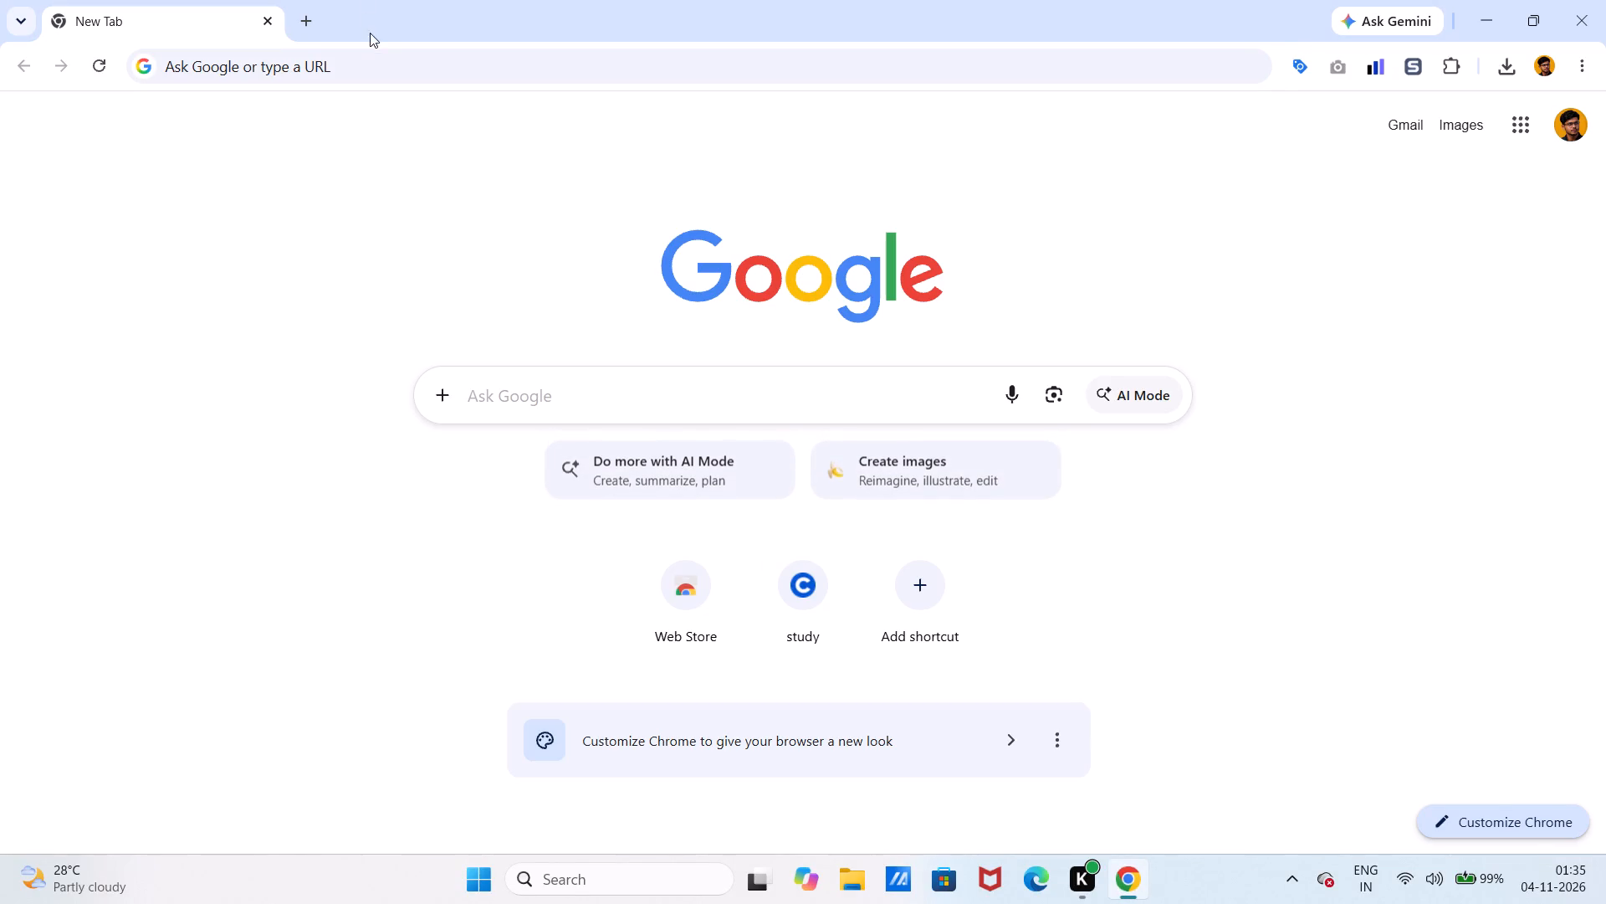
# Load the WordPress admin dashboard of ishaaqvk.com at ishaaqvk.com/wp-admin in the new browser window.
pyautogui.click(371, 80)
pyautogui.write('is')
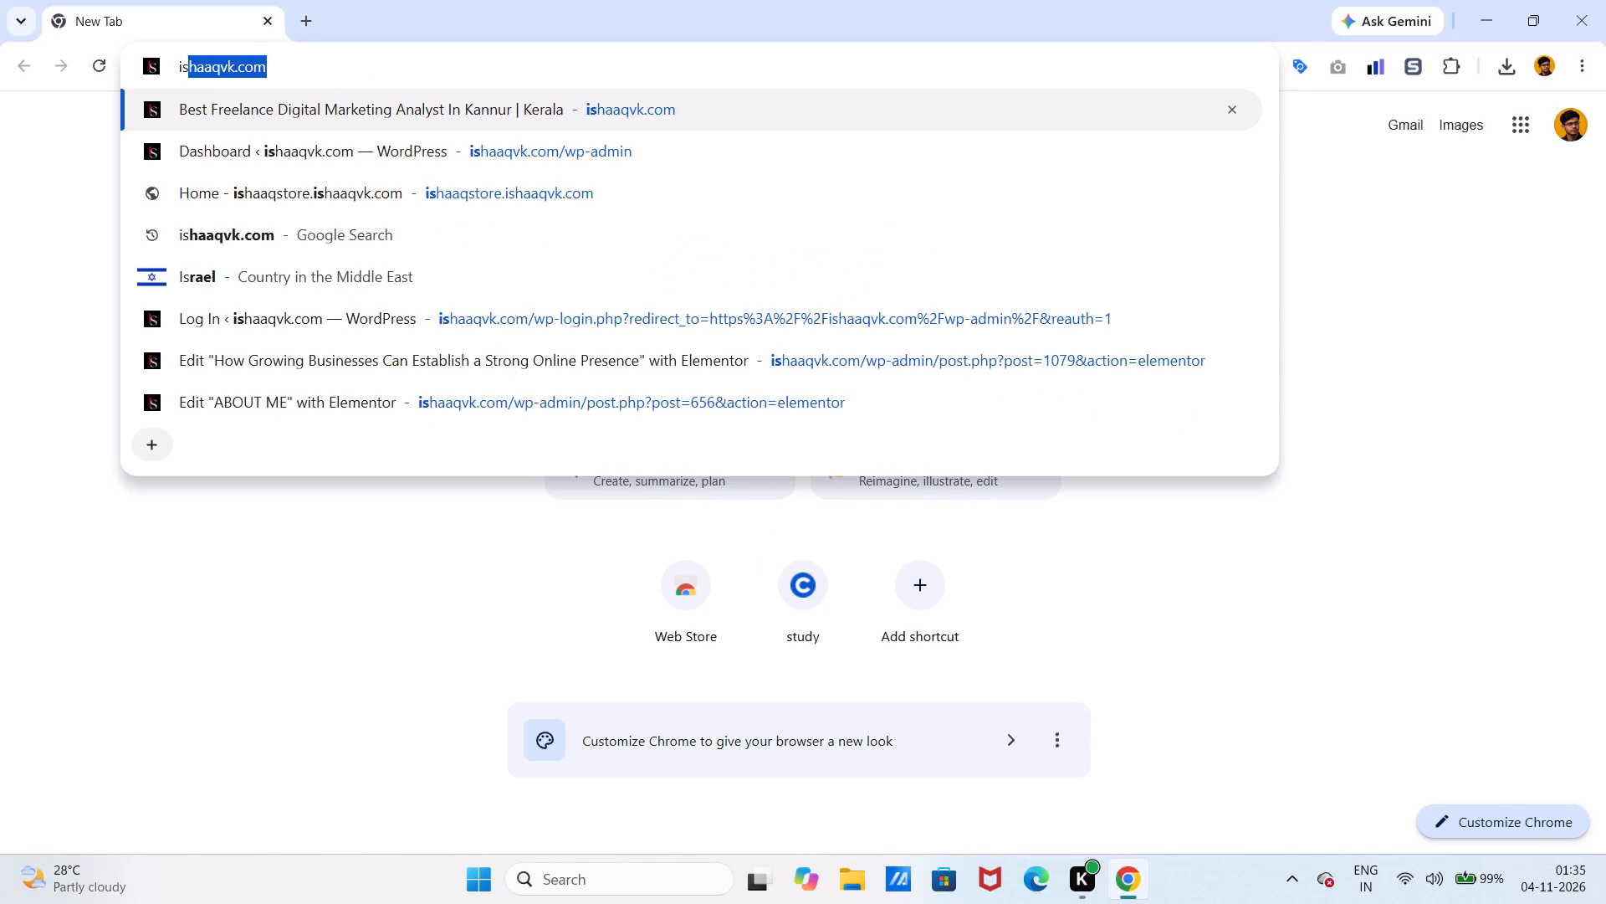
pyautogui.click(383, 136)
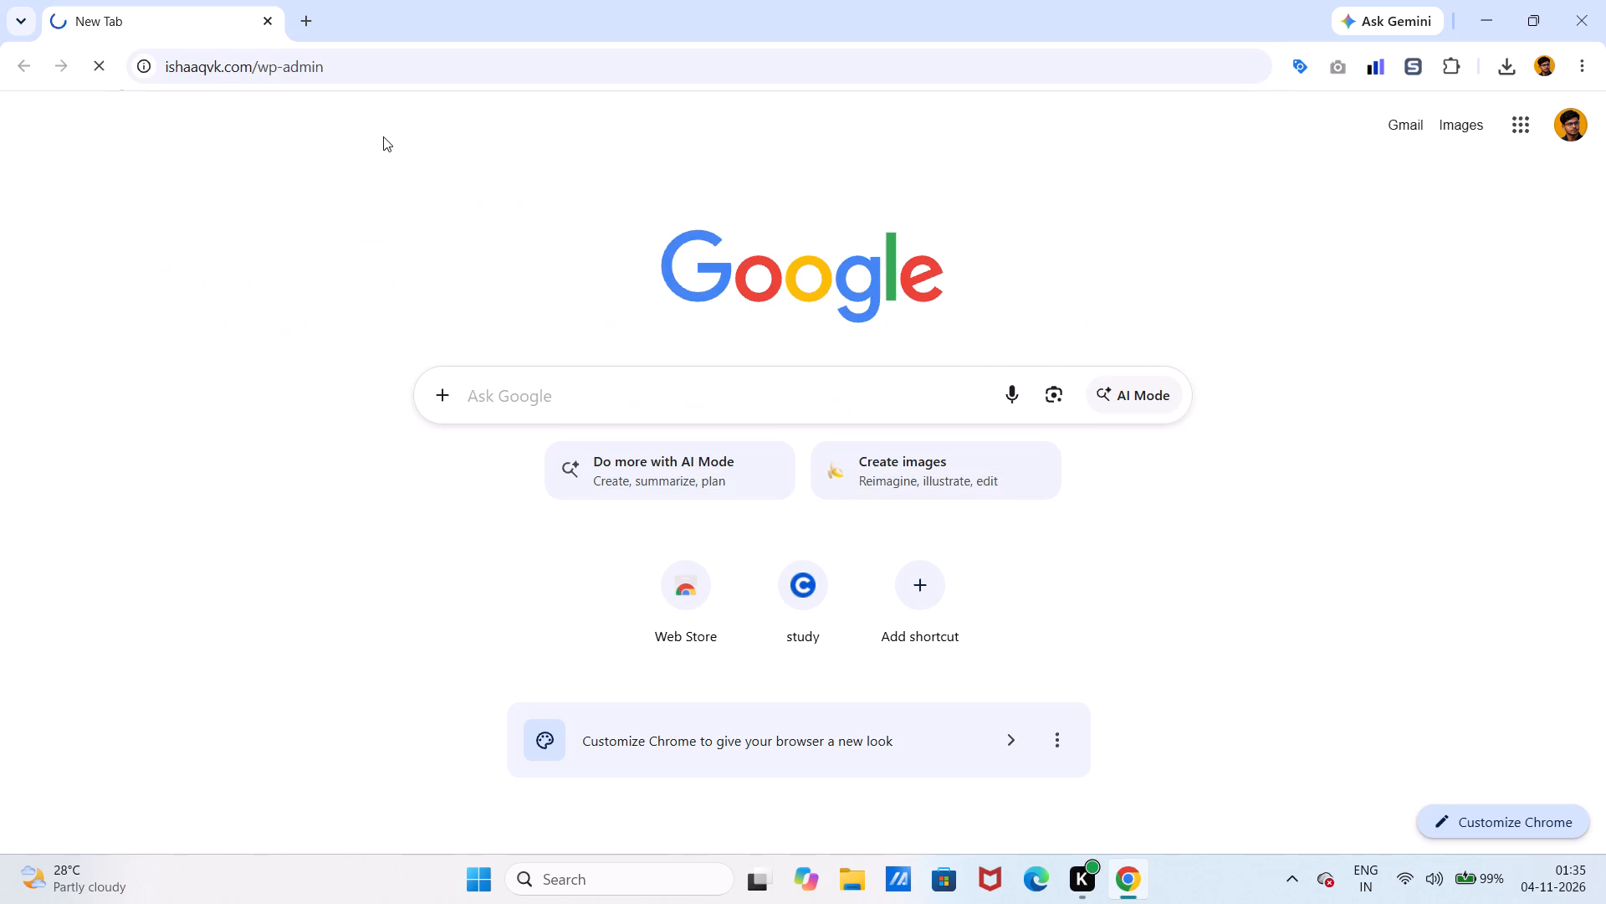